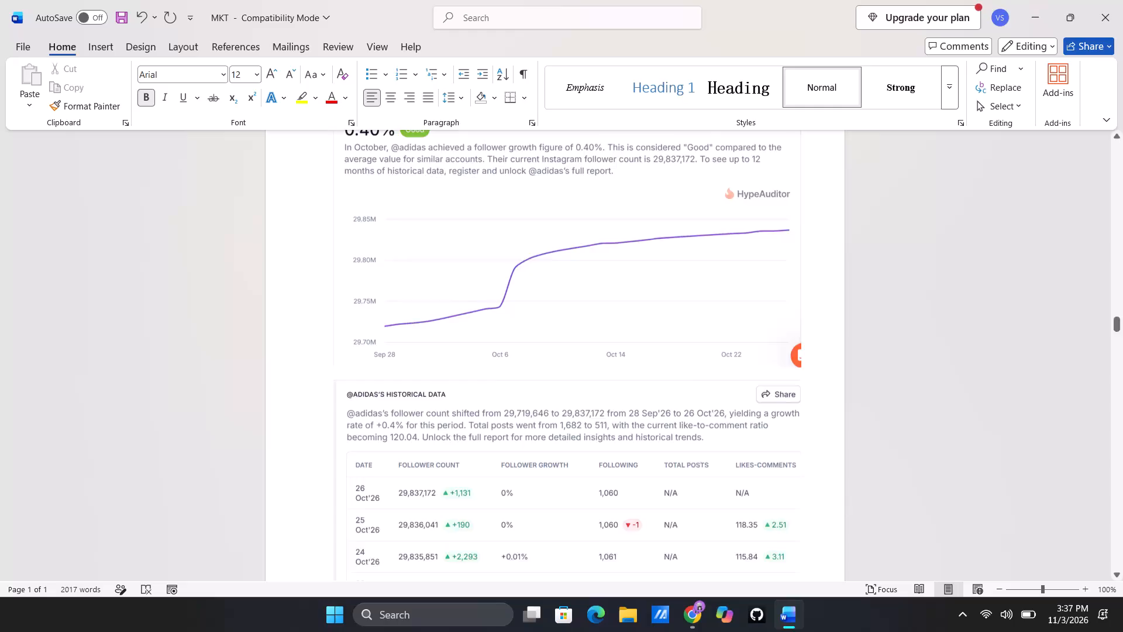
In the Introduction, accept the suggested corrections replacing "details" with "detailed" and adding a comma after "clientele".
{"action": "scroll", "coordinate": [709, 375], "scroll_direction": "up", "scroll_amount": 6}
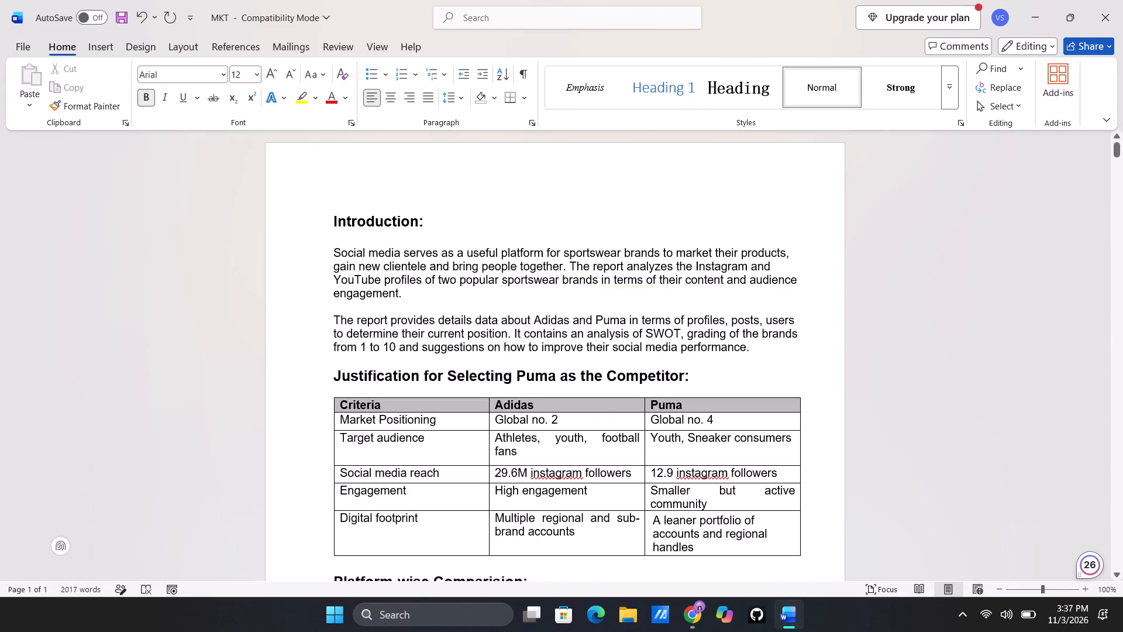
{"action": "scroll", "coordinate": [709, 375], "scroll_direction": "up", "scroll_amount": 1}
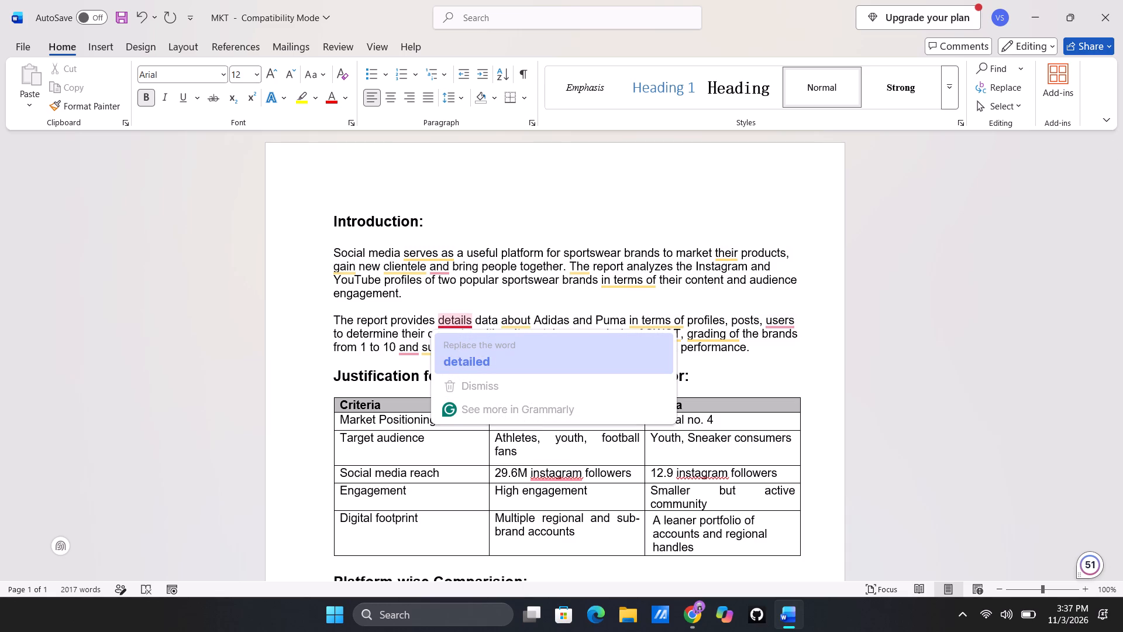
{"action": "left_click", "coordinate": [459, 355]}
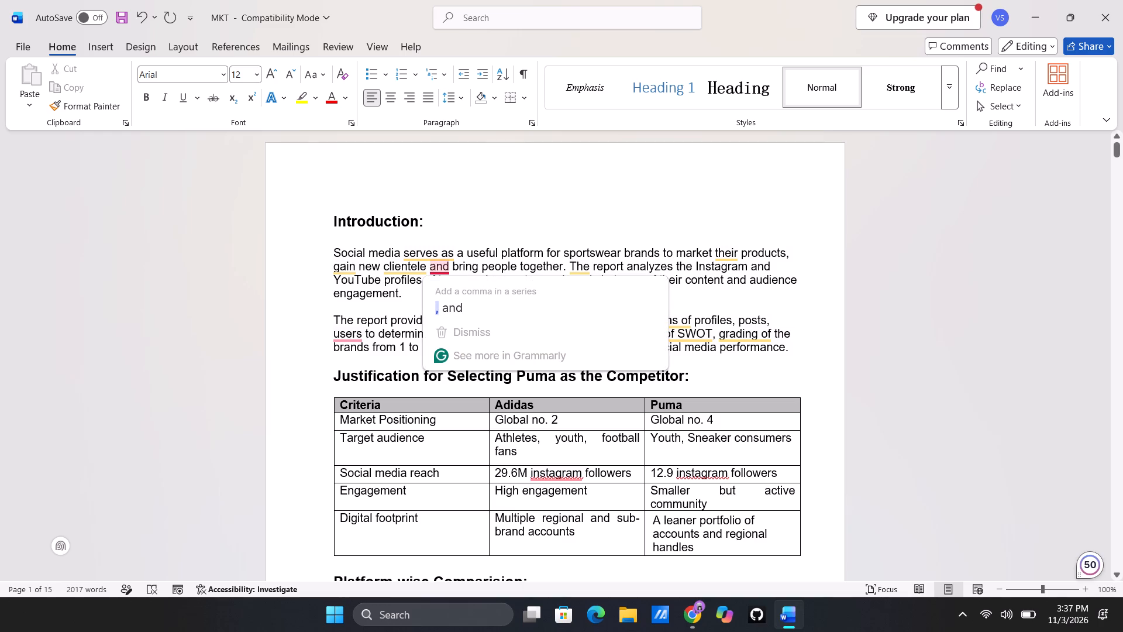
{"action": "left_click", "coordinate": [462, 310]}
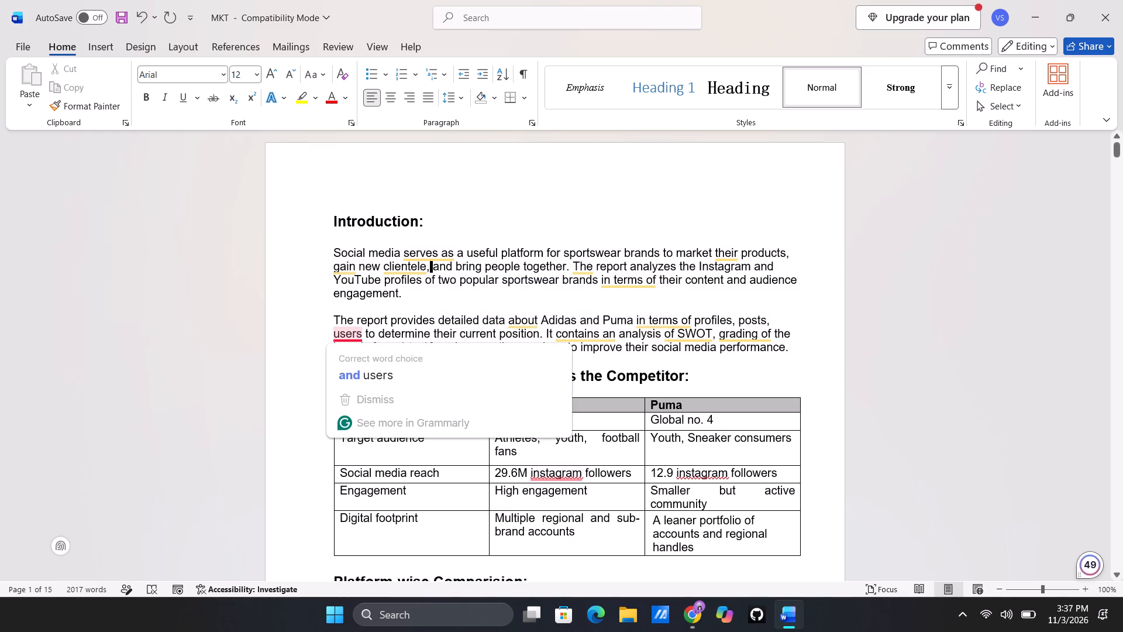
Accept the grammar suggestions in the Introduction's second paragraph: "and users" and a comma before "and suggestions".
{"action": "left_click", "coordinate": [357, 373]}
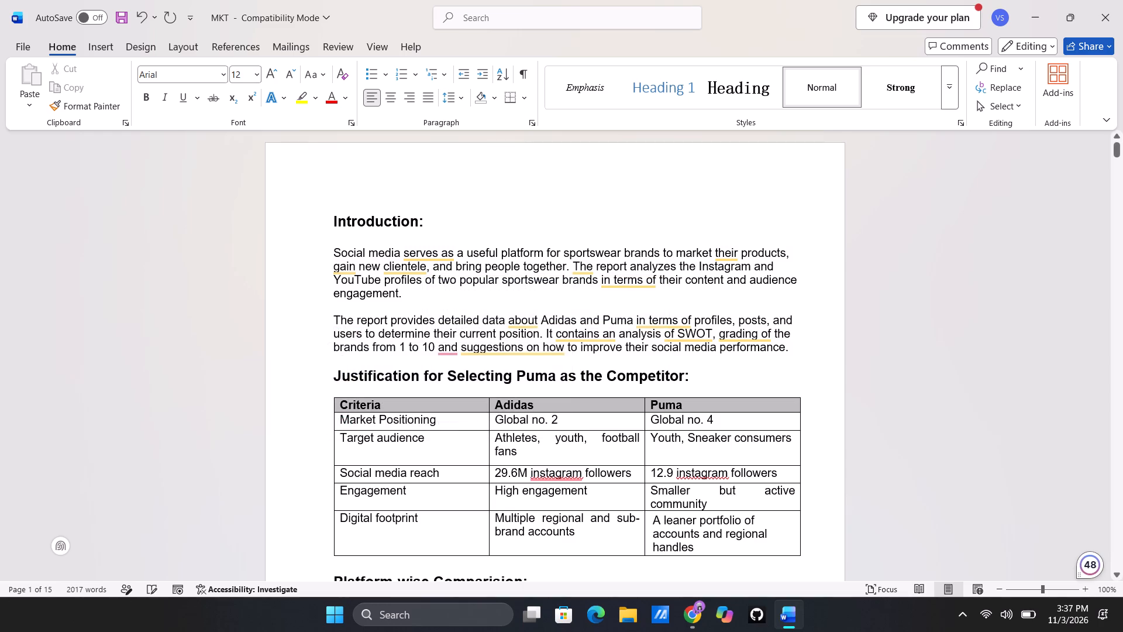
{"action": "scroll", "coordinate": [357, 373], "scroll_direction": "down", "scroll_amount": 1}
{"action": "scroll", "coordinate": [357, 373], "scroll_direction": "up", "scroll_amount": 1}
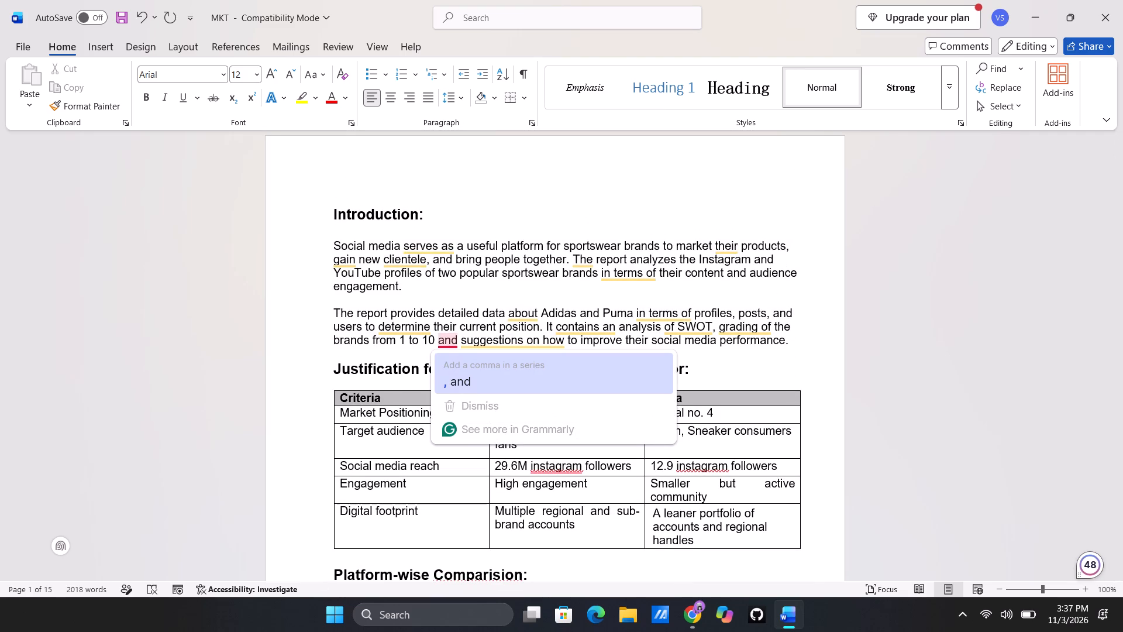
{"action": "left_click", "coordinate": [447, 384]}
In the Adidas bullet under Content Strategy, insert "the" before "Originals" and accept the suggested correction for "football".
{"action": "scroll", "coordinate": [447, 384], "scroll_direction": "down", "scroll_amount": 1}
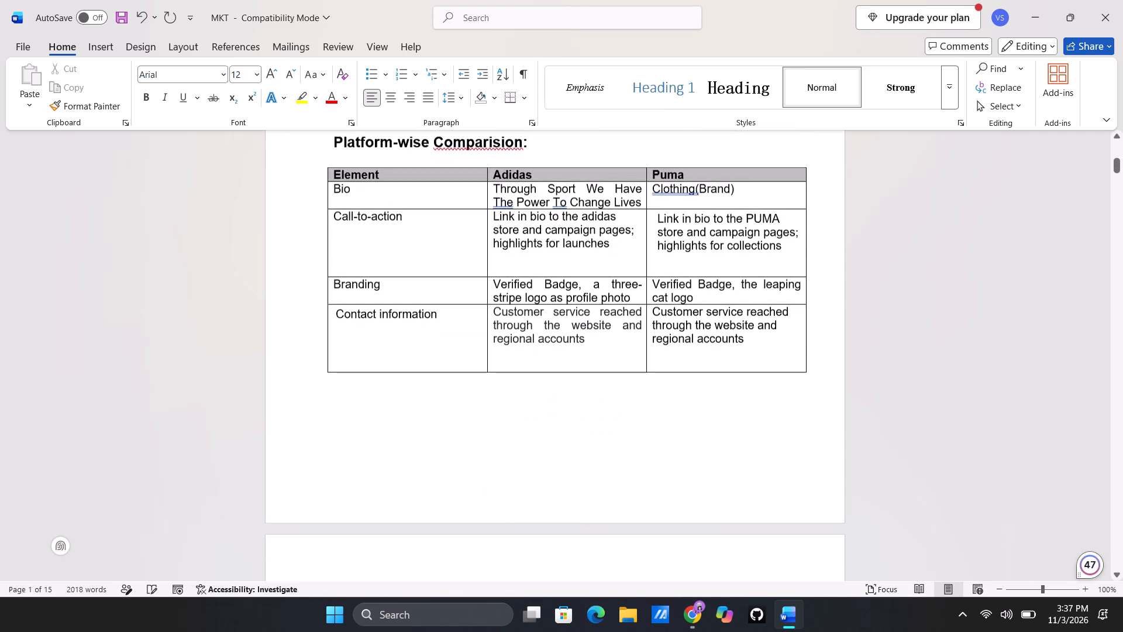
{"action": "scroll", "coordinate": [447, 384], "scroll_direction": "down", "scroll_amount": 1}
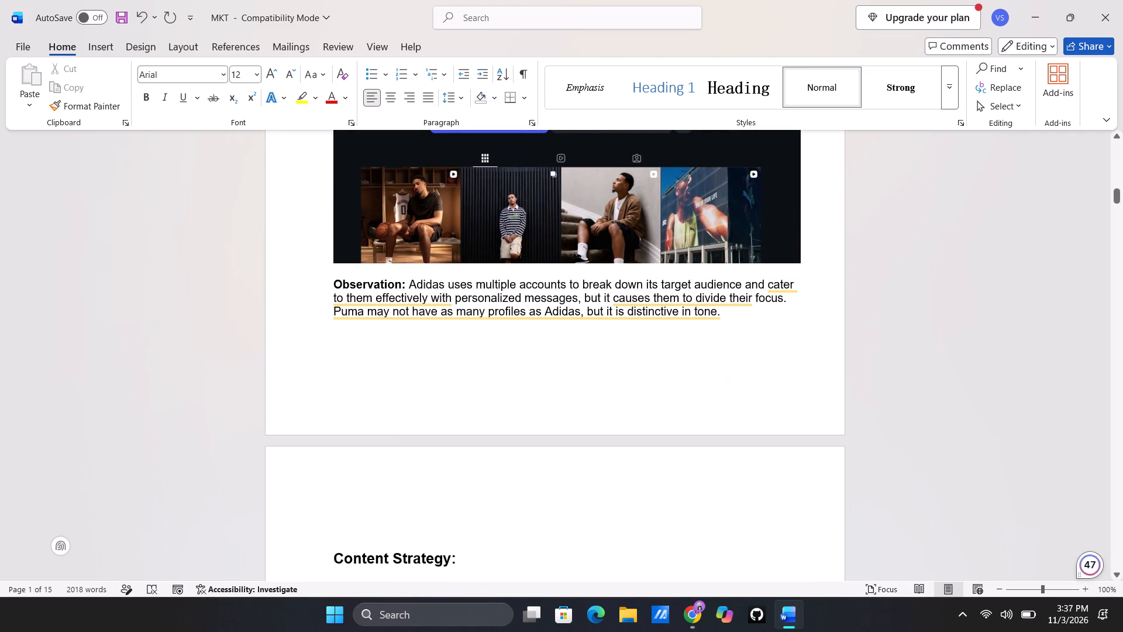
{"action": "scroll", "coordinate": [498, 363], "scroll_direction": "down", "scroll_amount": 1}
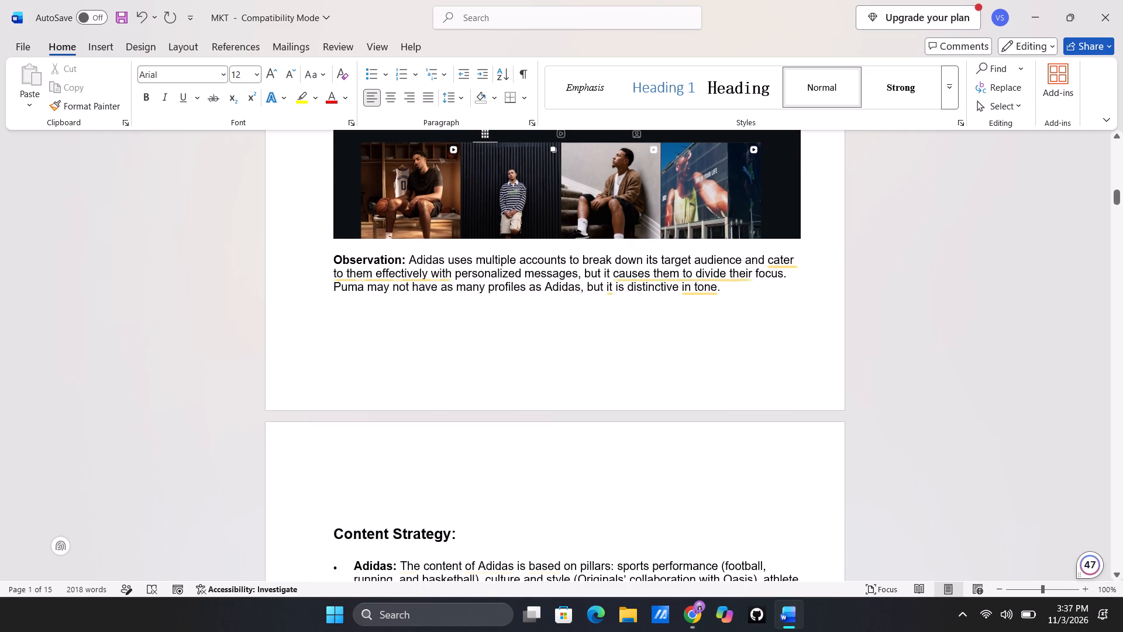
{"action": "scroll", "coordinate": [498, 363], "scroll_direction": "down", "scroll_amount": 1}
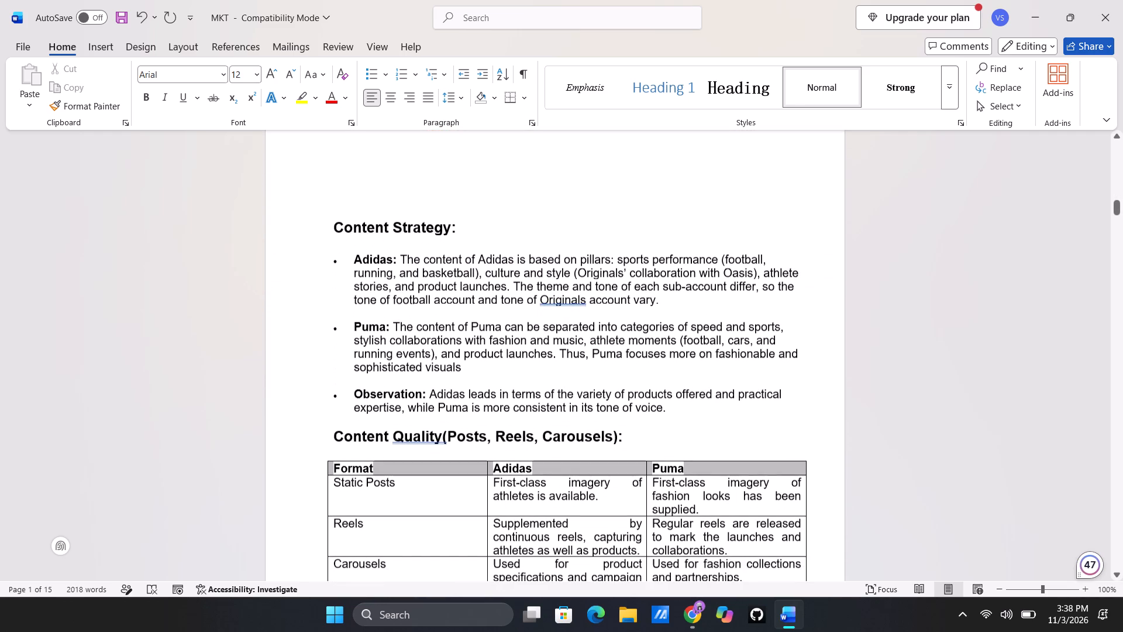
{"action": "scroll", "coordinate": [498, 363], "scroll_direction": "down", "scroll_amount": 1}
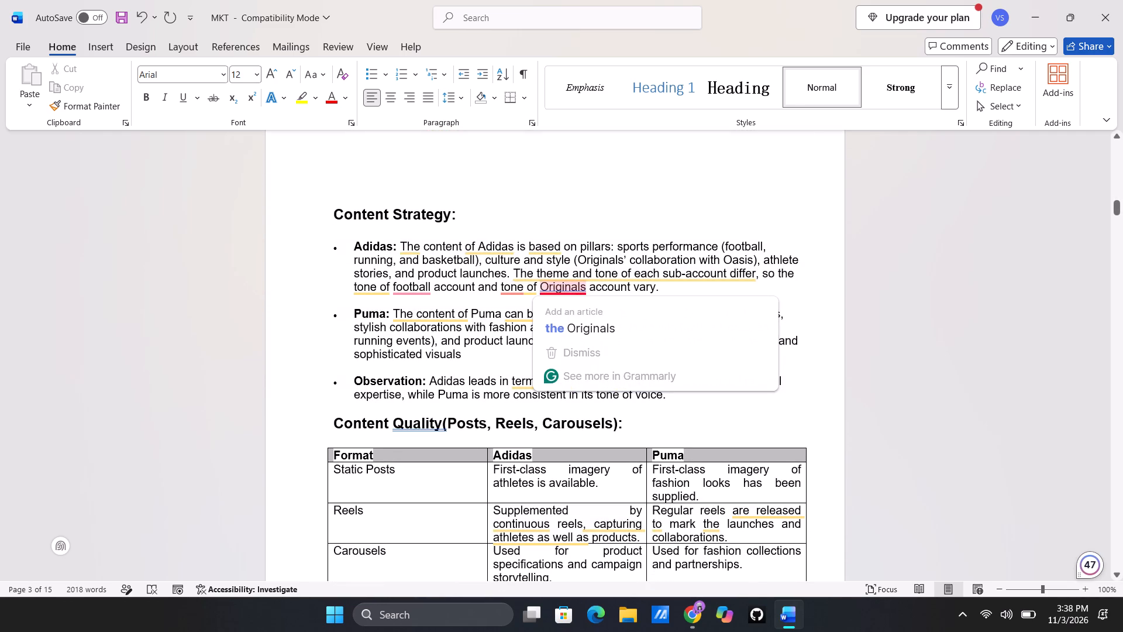
{"action": "left_click", "coordinate": [557, 320]}
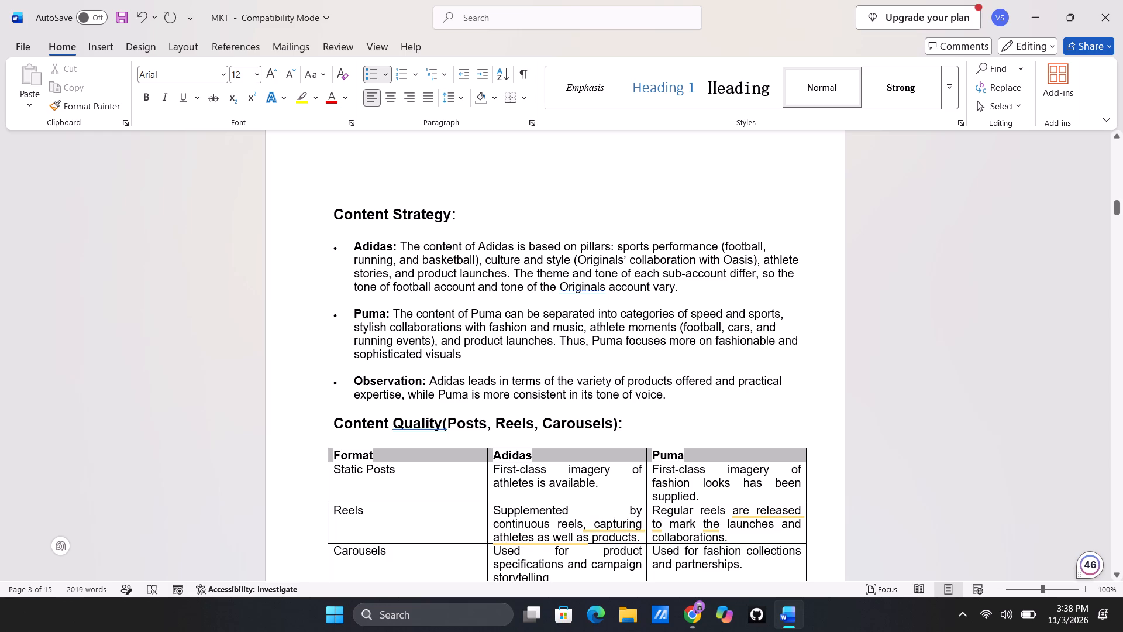
{"action": "left_click", "coordinate": [666, 420]}
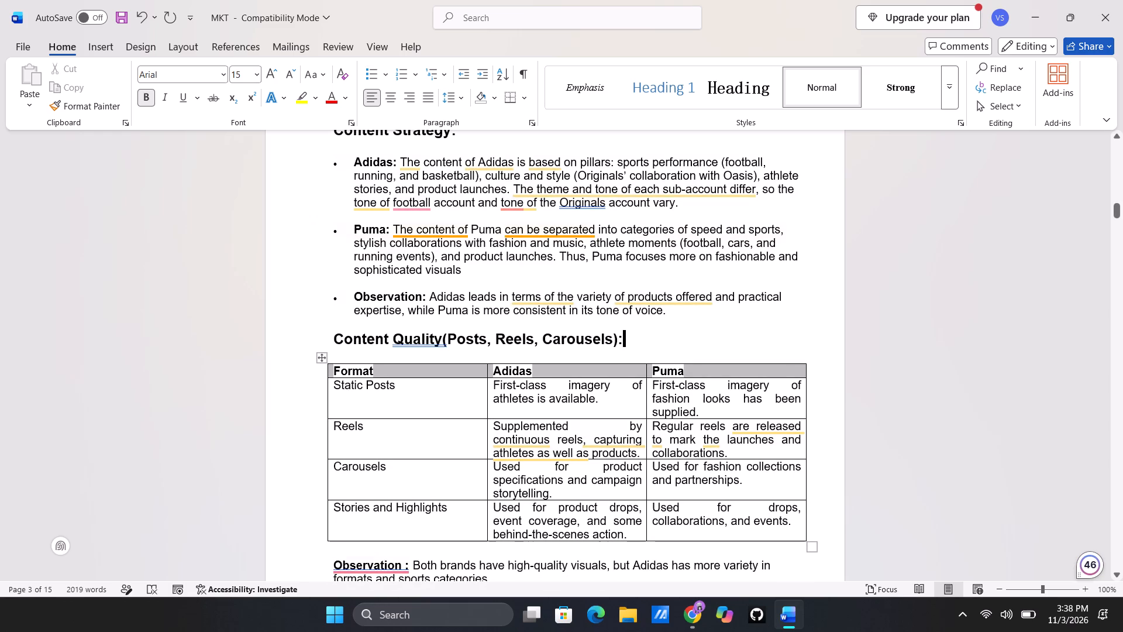
{"action": "left_click", "coordinate": [432, 241]}
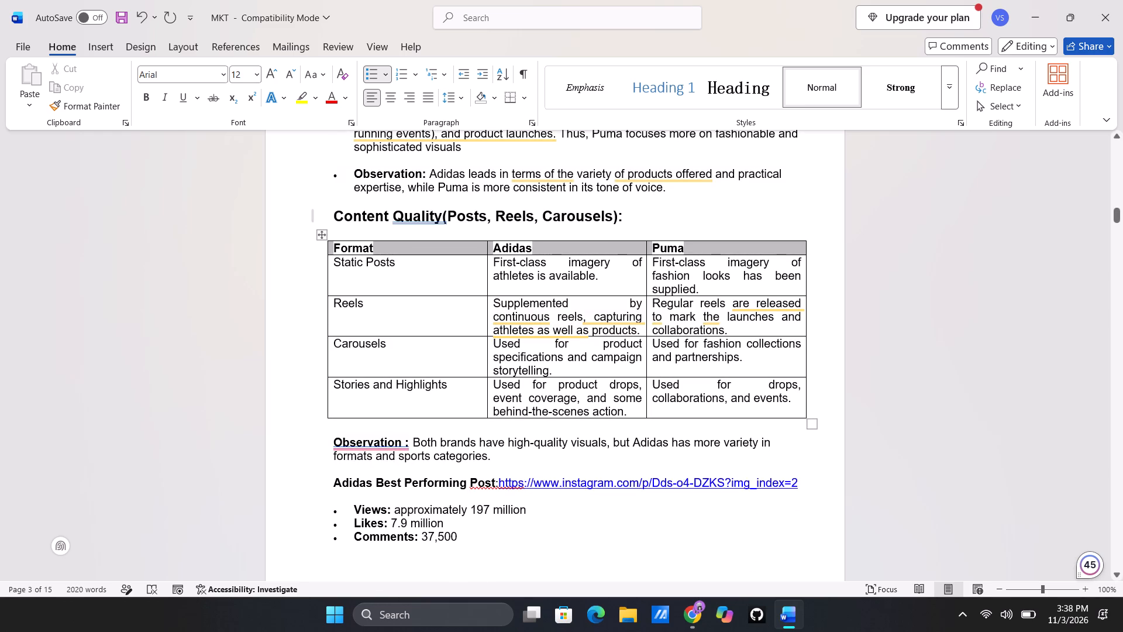
Insert a space before the opening parenthesis in the "Content Quality(Posts, Reels, Carousels)" heading.
{"action": "left_click", "coordinate": [443, 219]}
{"action": "key", "text": "space"}
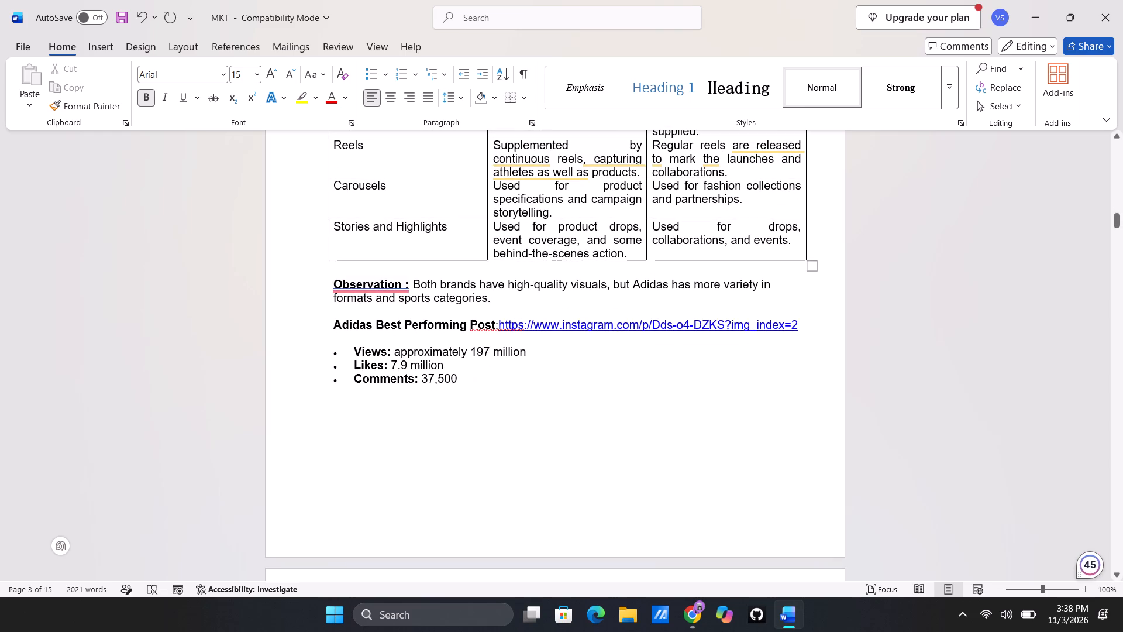
Remove the extra space before the colon in the "Observation :" label below the Content Quality table.
{"action": "left_click", "coordinate": [523, 363]}
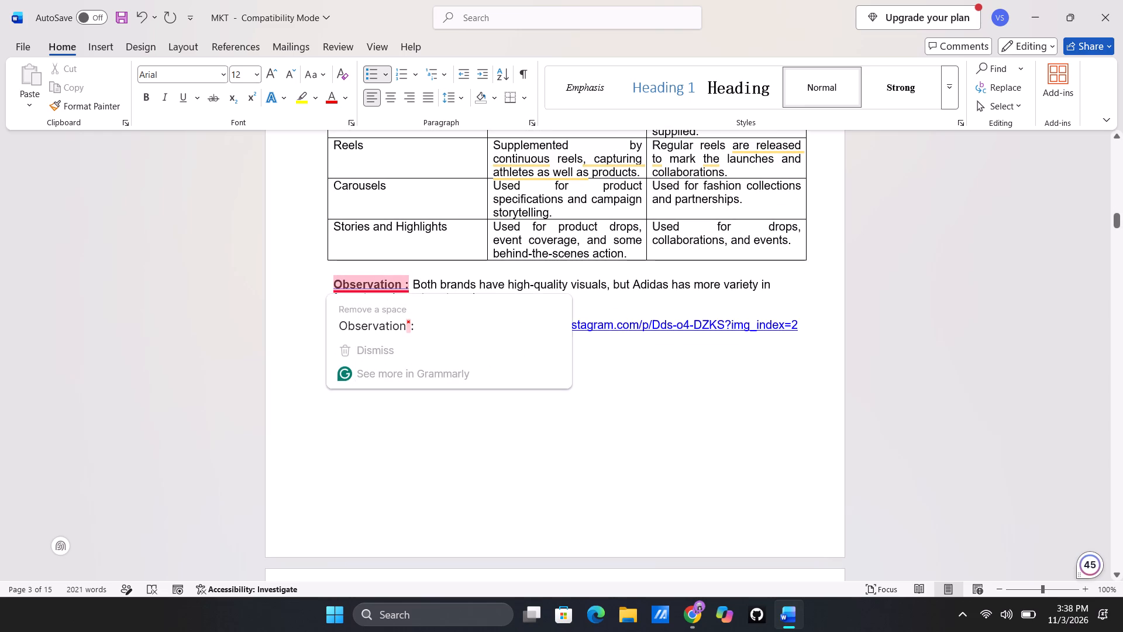
{"action": "left_click", "coordinate": [378, 317]}
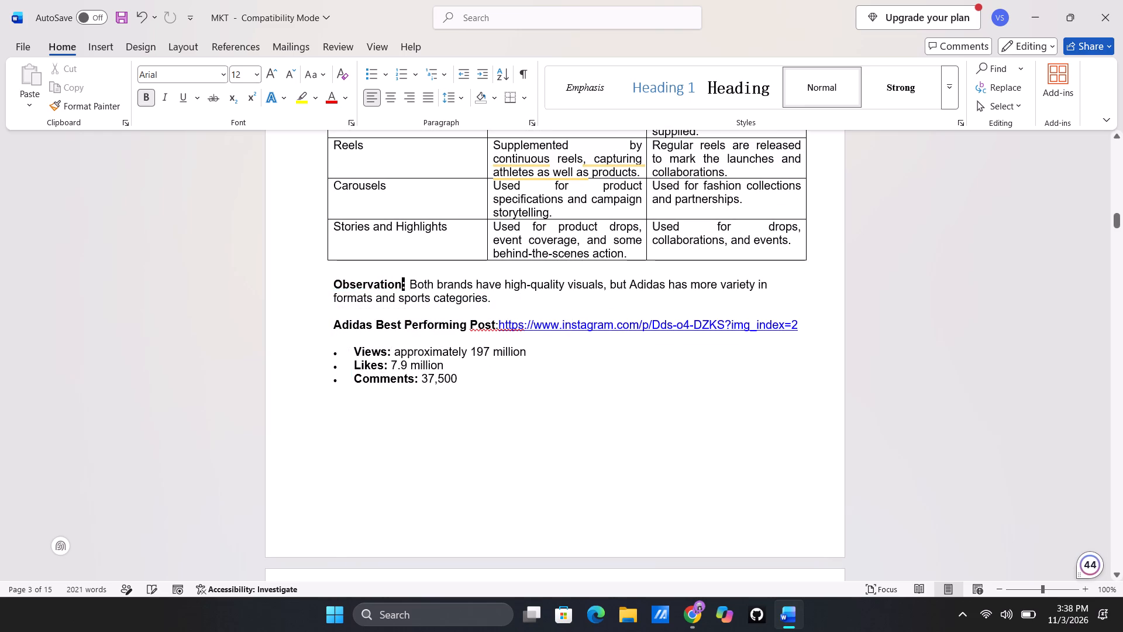
Insert a space between the colon and the Instagram link in the "Adidas Best Performing Post" line.
{"action": "left_click", "coordinate": [497, 325]}
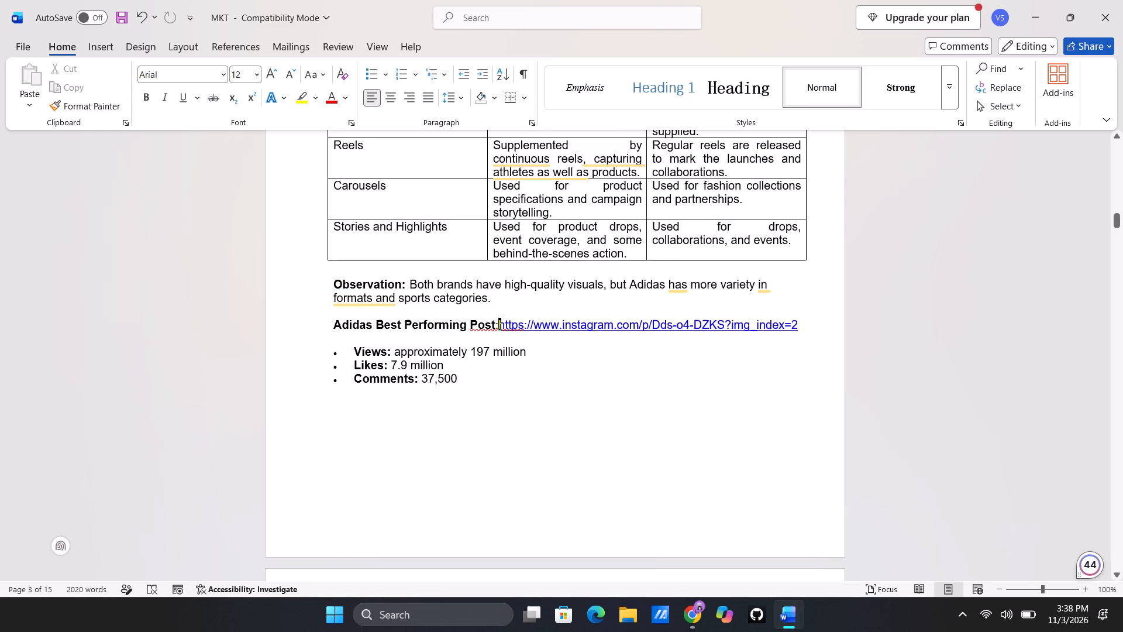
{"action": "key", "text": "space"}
Accept the determiner correction "a sense" in the Adidas bullet under Activities Aimed at Building Communities.
{"action": "scroll", "coordinate": [497, 366], "scroll_direction": "down", "scroll_amount": 1}
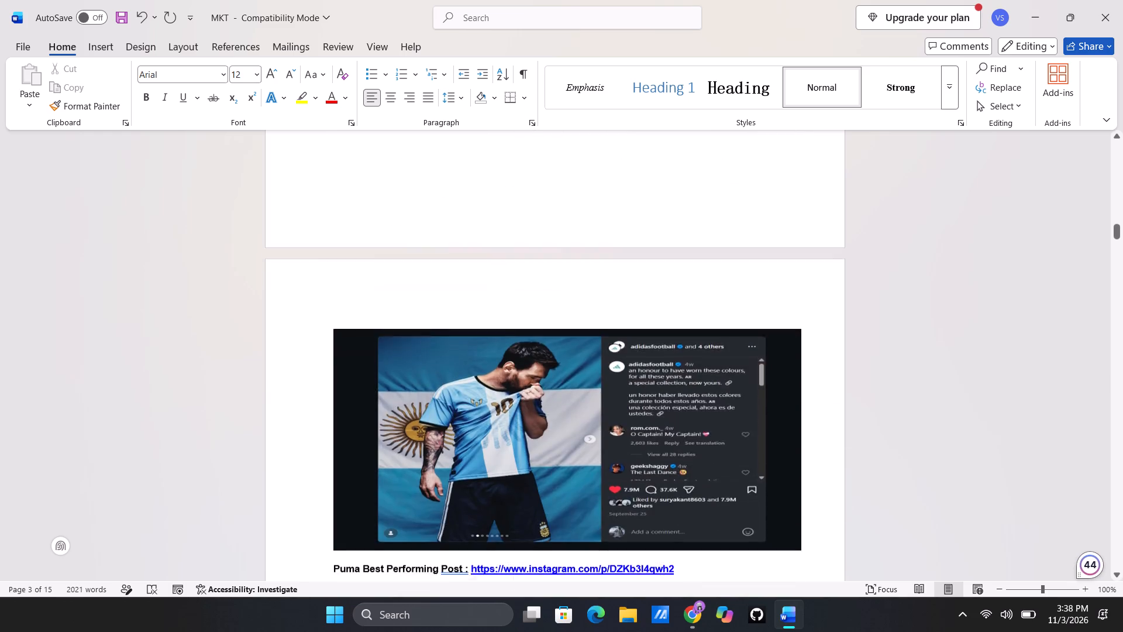
{"action": "scroll", "coordinate": [497, 366], "scroll_direction": "down", "scroll_amount": 2}
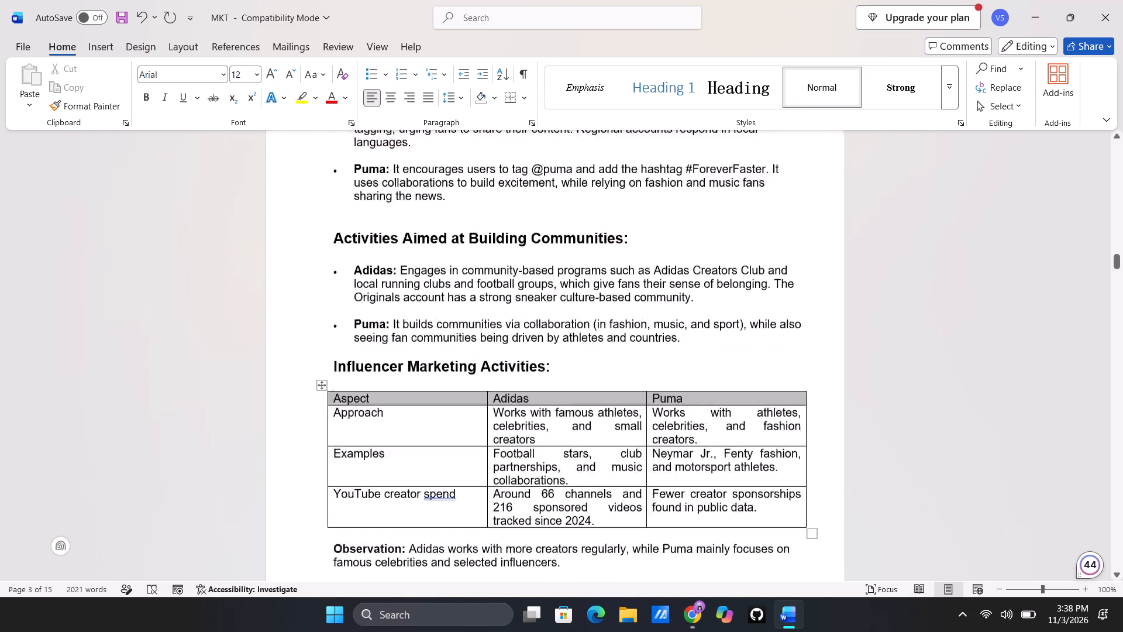
{"action": "scroll", "coordinate": [497, 366], "scroll_direction": "down", "scroll_amount": 1}
{"action": "left_click", "coordinate": [497, 366]}
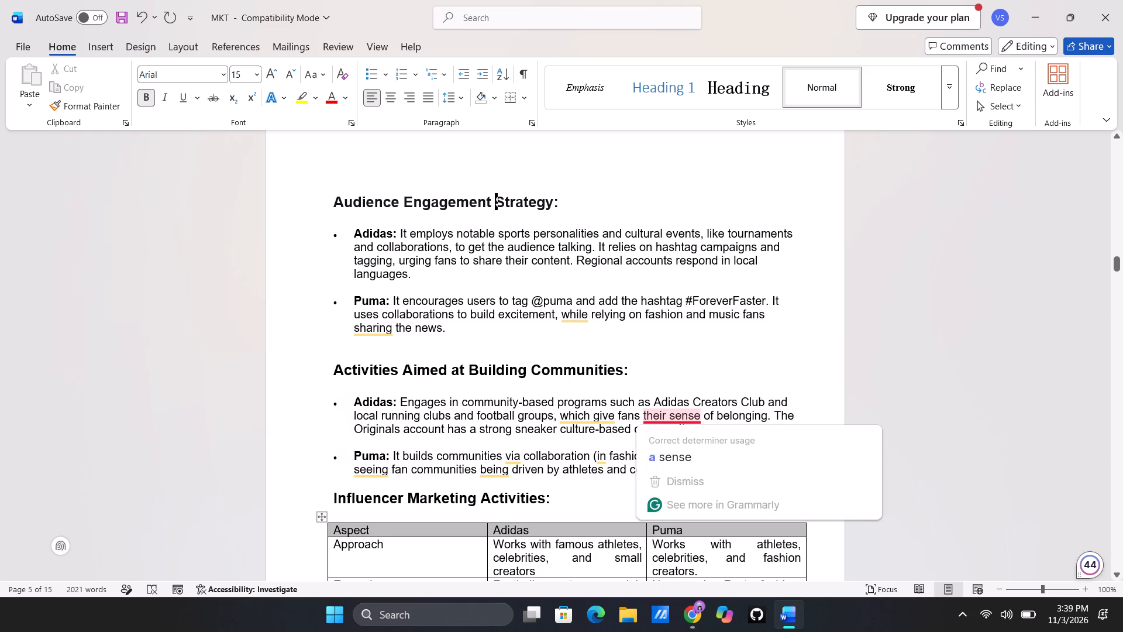
{"action": "left_click", "coordinate": [667, 460]}
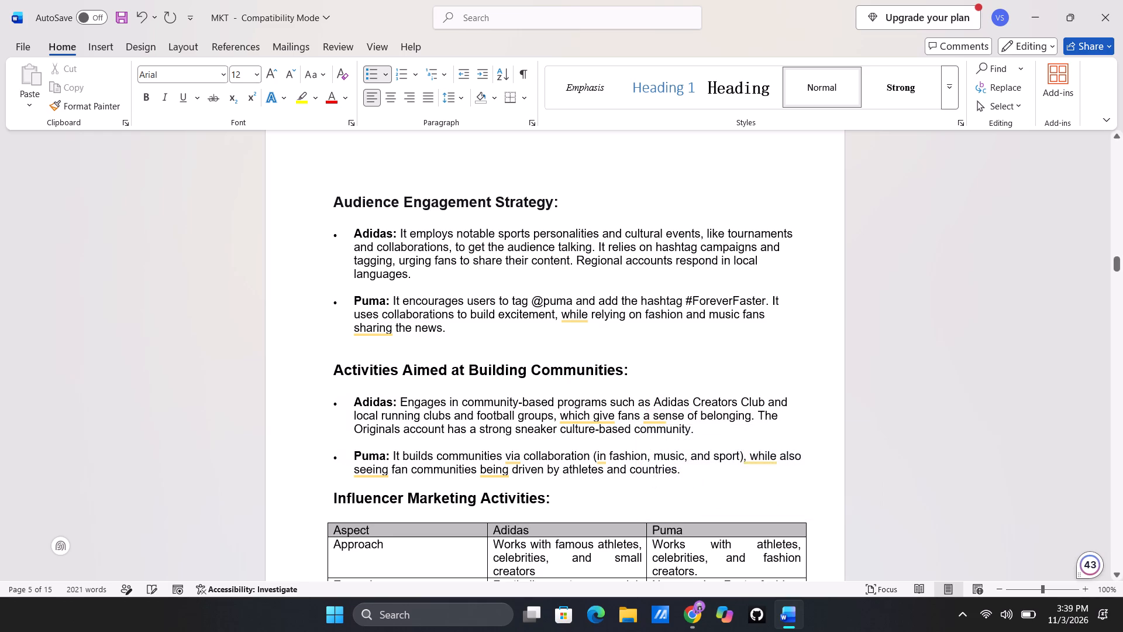
In the Posting Frequency and Consistency table, accept "Posts" in Puma's Main Account cell and "a" before "week" in Adidas's Sub-brand Accounts cell.
{"action": "scroll", "coordinate": [667, 460], "scroll_direction": "down", "scroll_amount": 1}
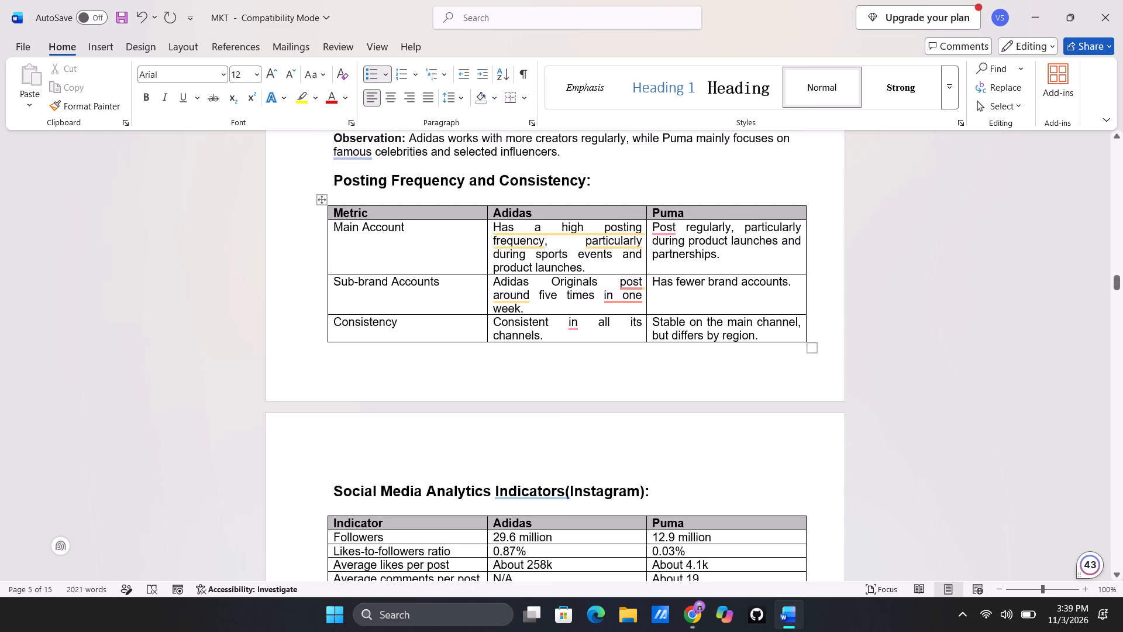
{"action": "left_click", "coordinate": [679, 279]}
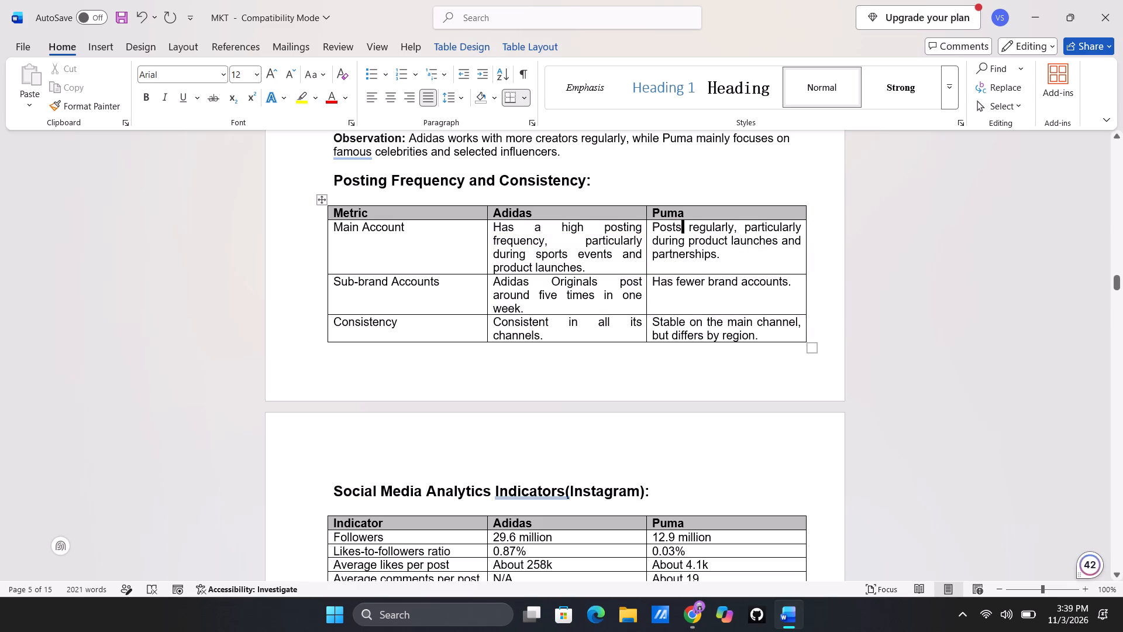
{"action": "left_click", "coordinate": [570, 267]}
{"action": "left_click", "coordinate": [598, 348]}
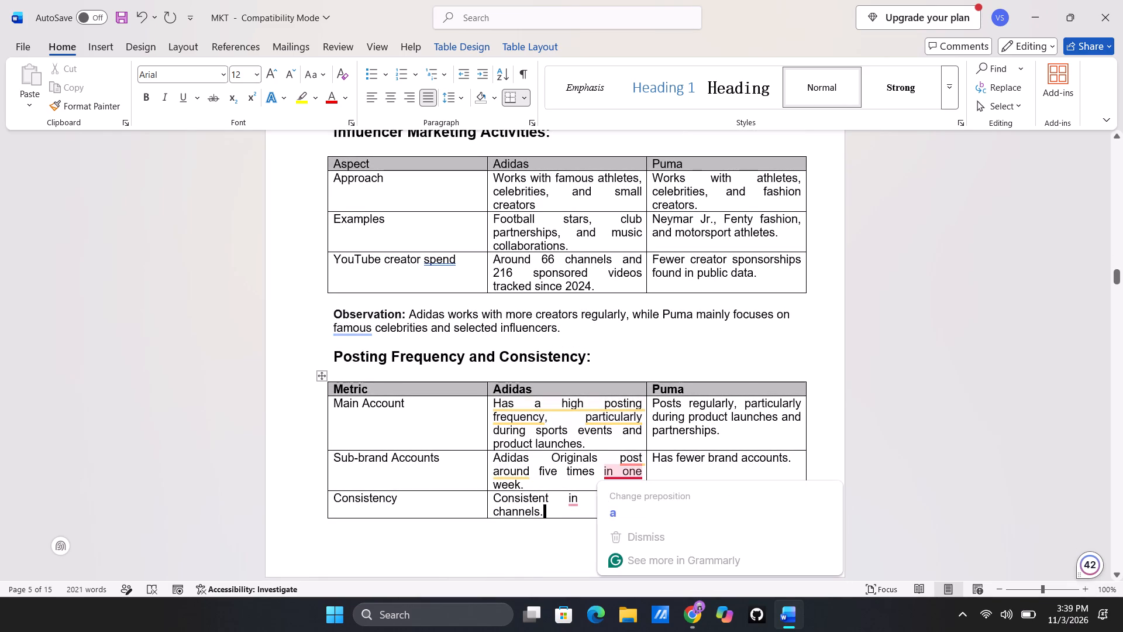
{"action": "left_click", "coordinate": [617, 509]}
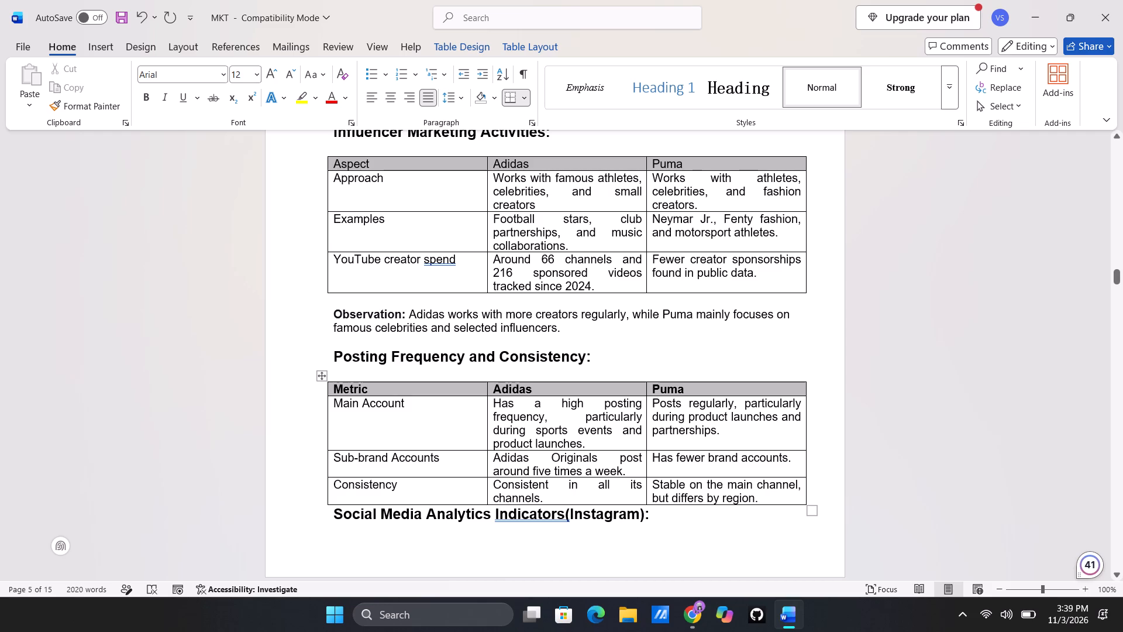
Undo the last two corrections in the Posting Frequency and Consistency table and reapply "Posts" in Puma's Main Account cell.
{"action": "key", "text": "ctrl+z"}
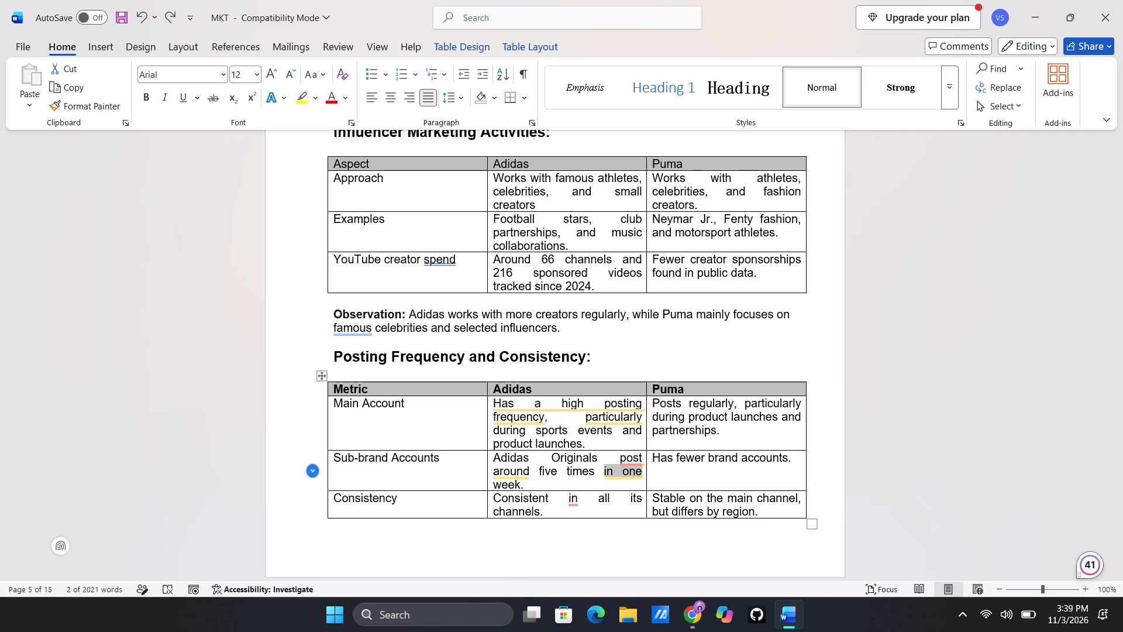
{"action": "key", "text": "ctrl+z"}
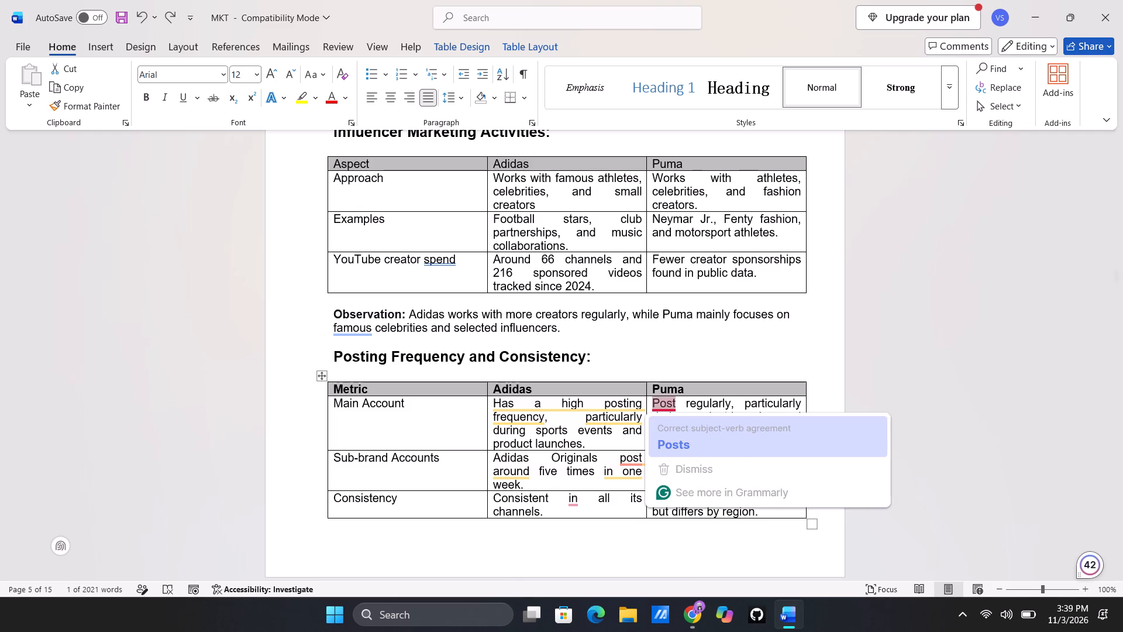
{"action": "left_click", "coordinate": [669, 446]}
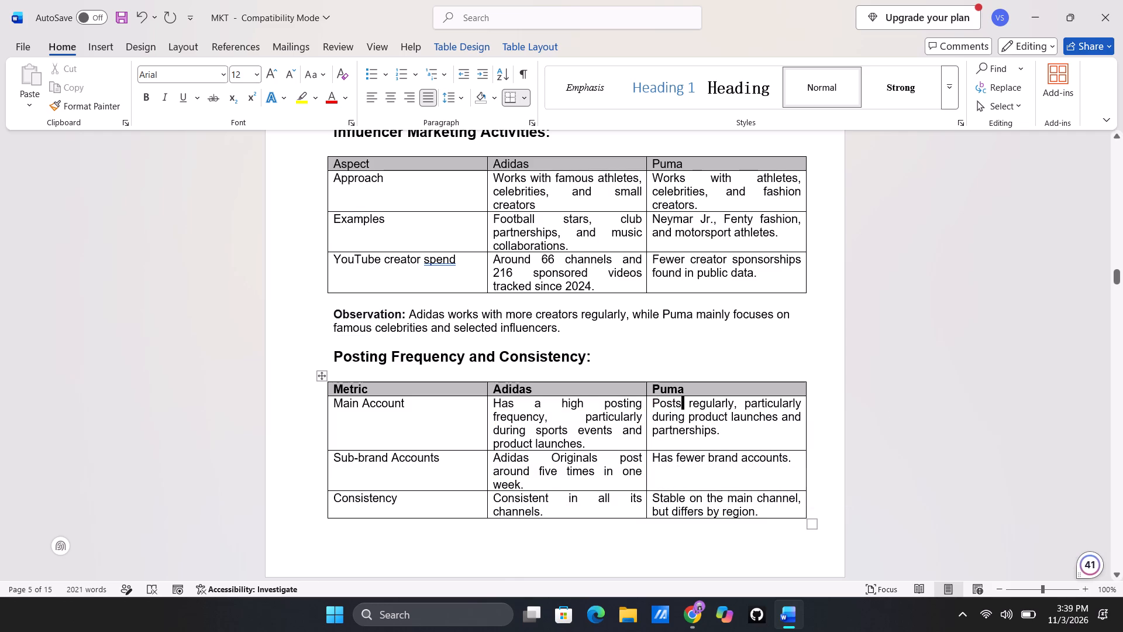
{"action": "left_click", "coordinate": [594, 510]}
Insert a space before the opening parenthesis in the "Adidas Analytics(Hype Auditor)" subheading.
{"action": "scroll", "coordinate": [625, 504], "scroll_direction": "down", "scroll_amount": 1}
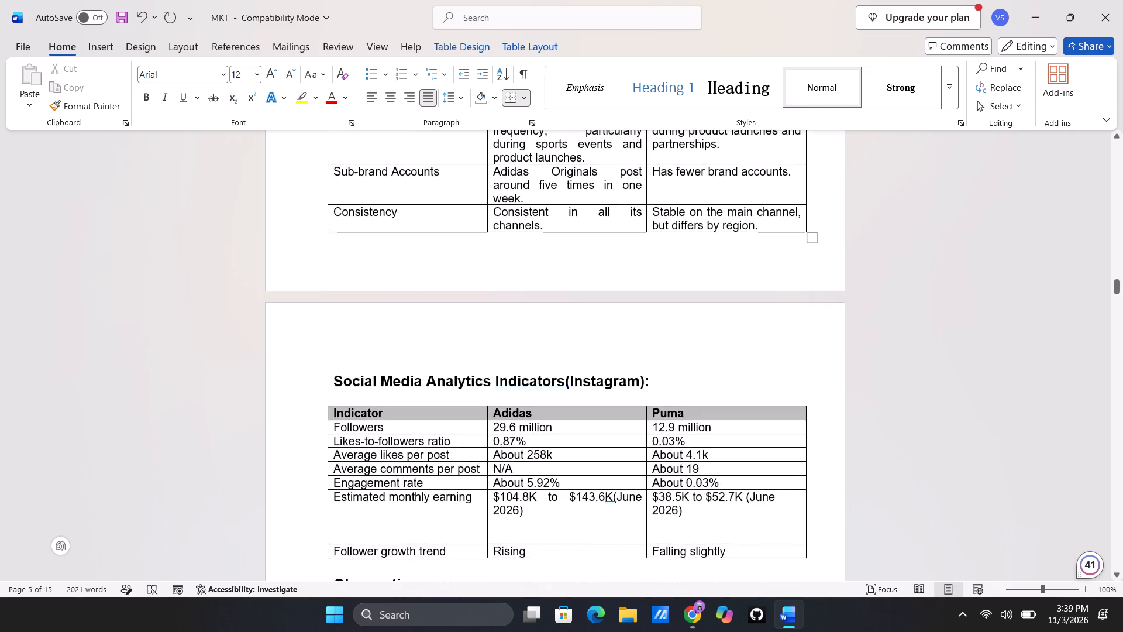
{"action": "scroll", "coordinate": [625, 504], "scroll_direction": "down", "scroll_amount": 1}
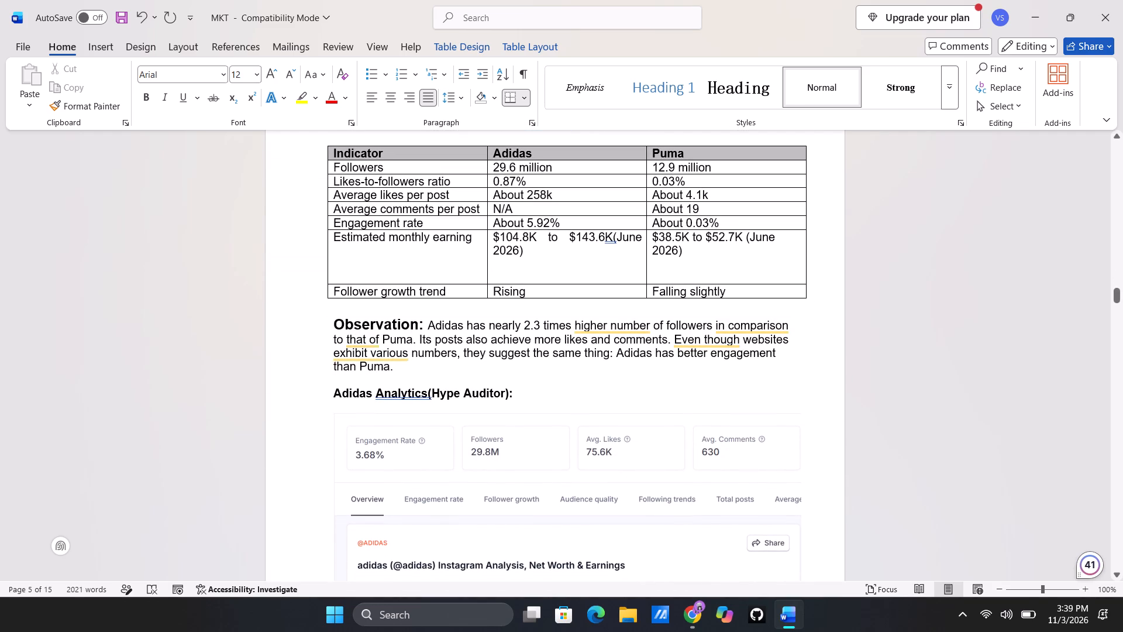
{"action": "left_click", "coordinate": [426, 395]}
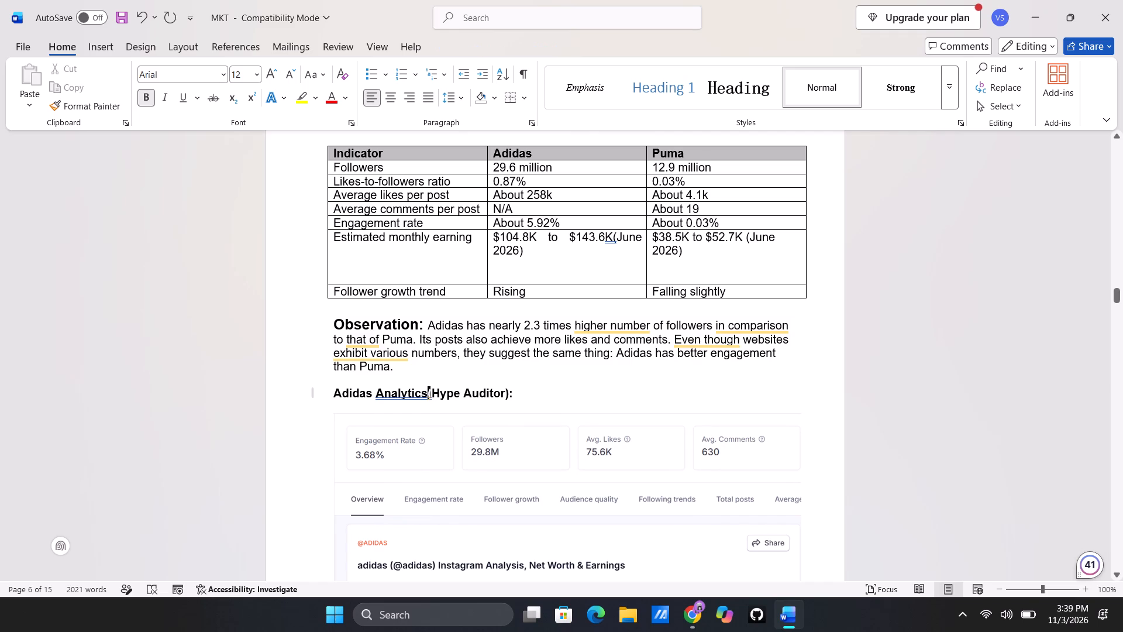
{"action": "key", "text": "space"}
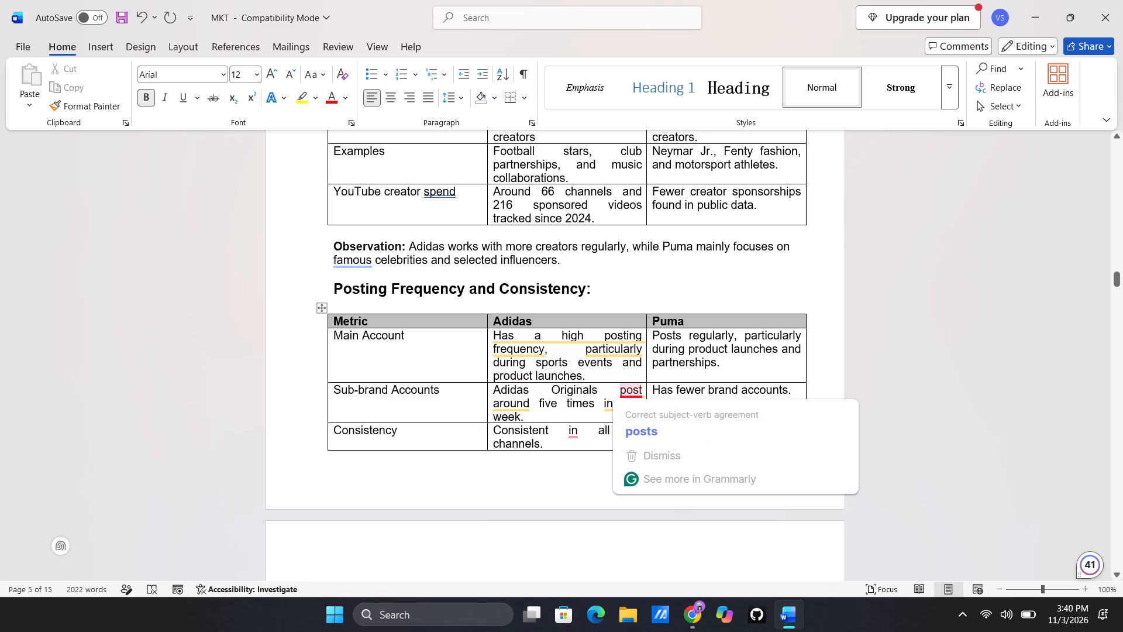
In the posting frequency table's Adidas column, change "post" to "posts" under Sub-brand Accounts and "in" to "across" under Consistency.
{"action": "left_click", "coordinate": [627, 431]}
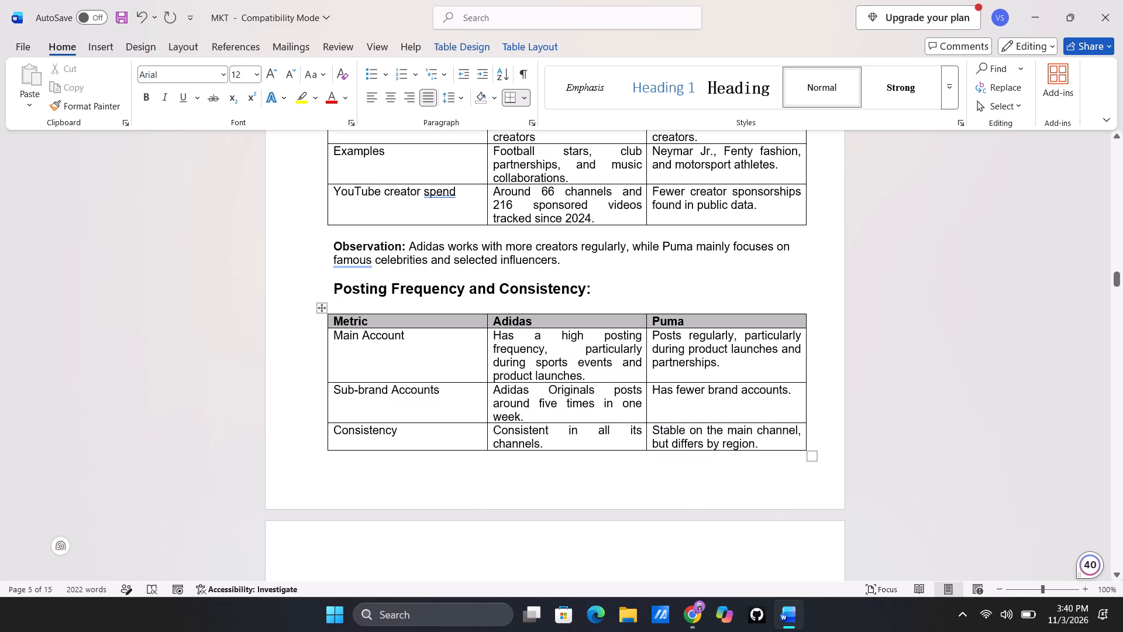
{"action": "left_click", "coordinate": [573, 432]}
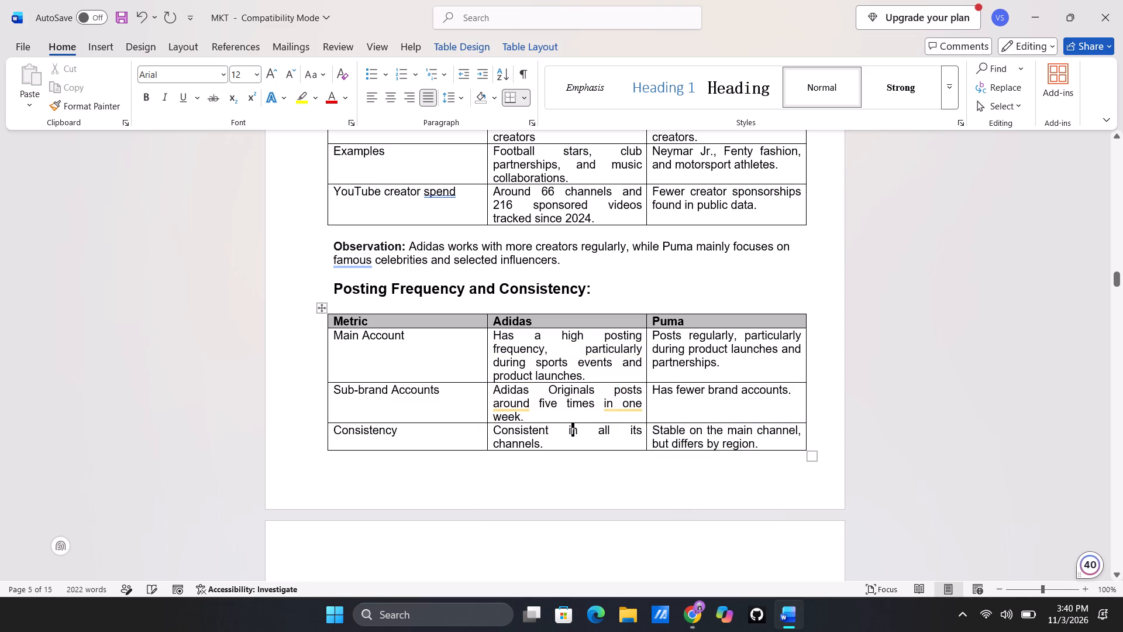
{"action": "left_click", "coordinate": [564, 431]}
{"action": "key", "text": "BackSpace"}
{"action": "key", "text": "space"}
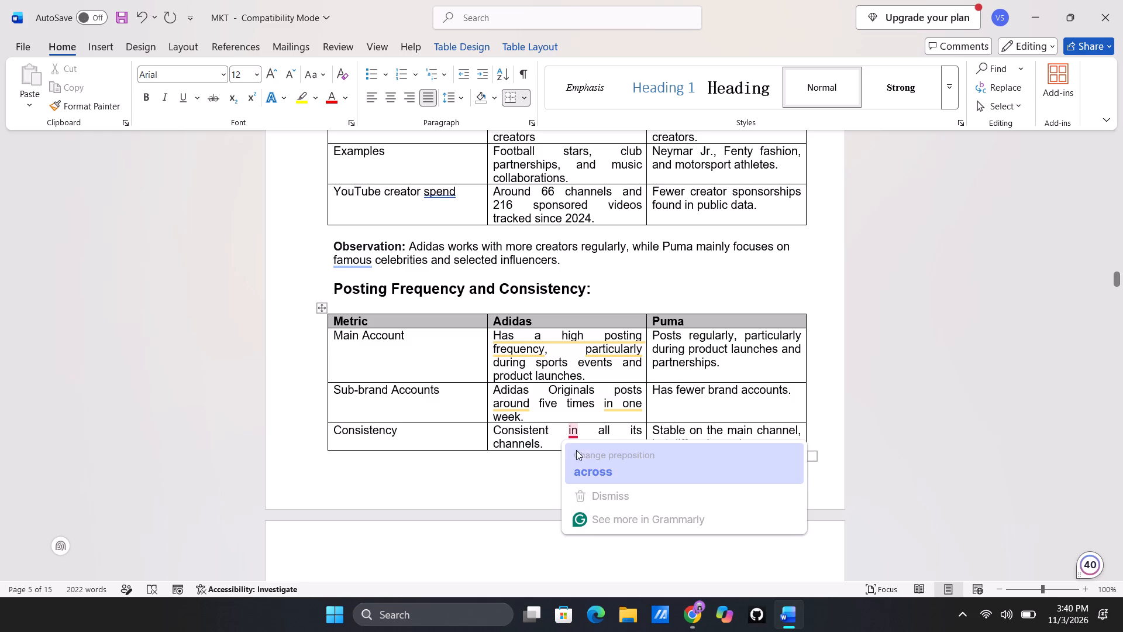
{"action": "left_click", "coordinate": [580, 479]}
Accept the suggestion "with celebrities" in the Puma line under Audience Engagement and Influencers.
{"action": "scroll", "coordinate": [559, 496], "scroll_direction": "up", "scroll_amount": 2}
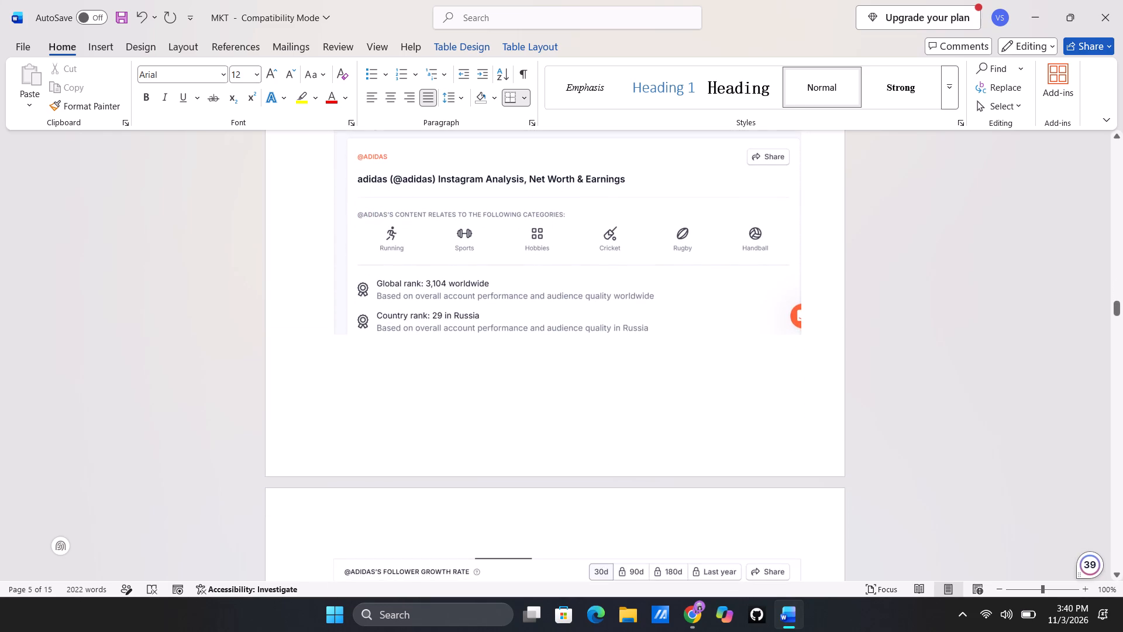
{"action": "scroll", "coordinate": [559, 496], "scroll_direction": "up", "scroll_amount": 1}
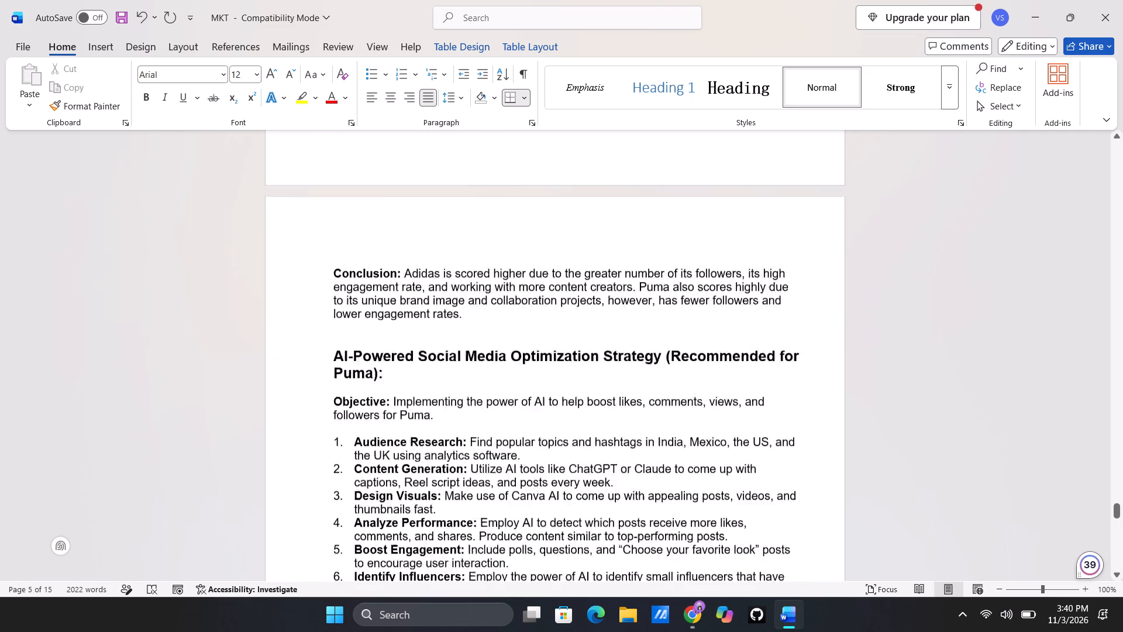
{"action": "scroll", "coordinate": [559, 496], "scroll_direction": "up", "scroll_amount": 2}
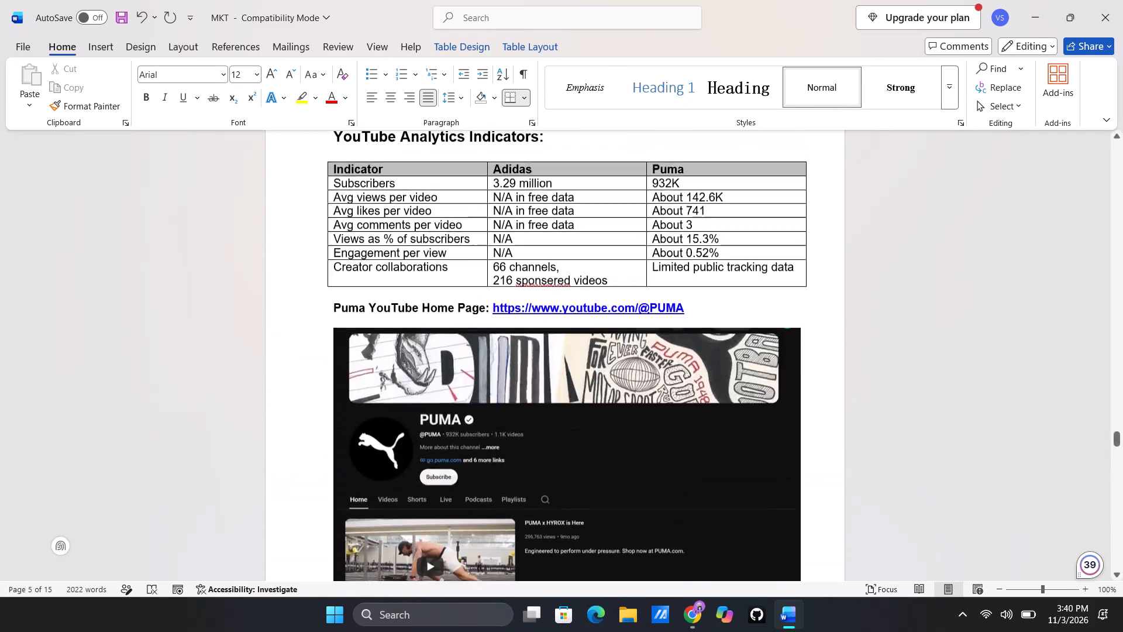
{"action": "scroll", "coordinate": [559, 496], "scroll_direction": "up", "scroll_amount": 1}
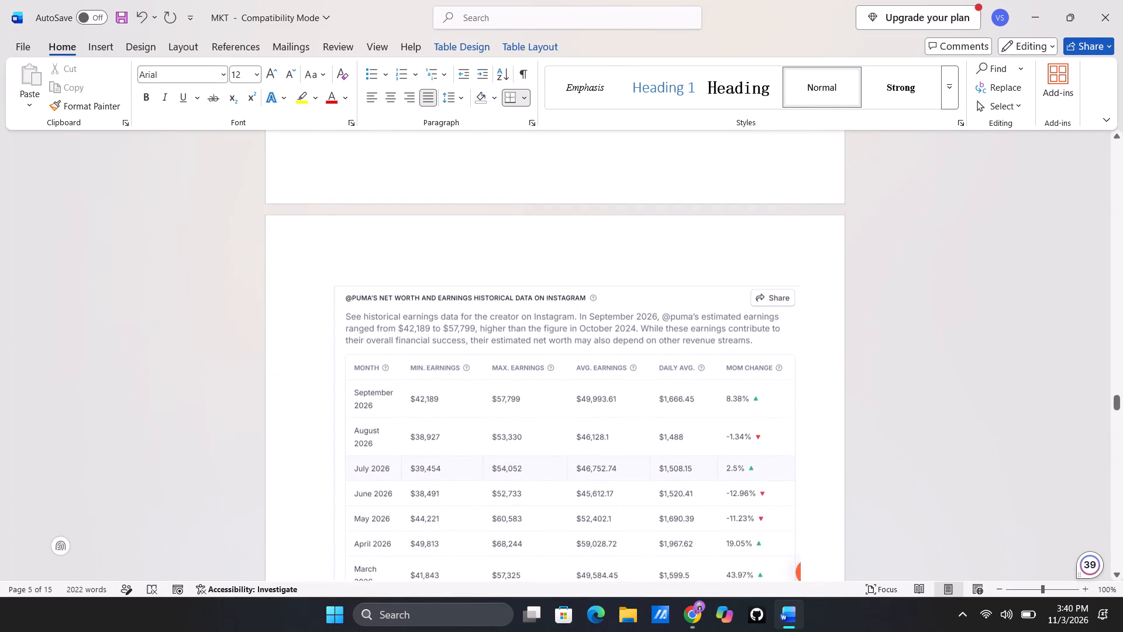
{"action": "scroll", "coordinate": [559, 496], "scroll_direction": "up", "scroll_amount": 1}
{"action": "scroll", "coordinate": [559, 496], "scroll_direction": "down", "scroll_amount": 1}
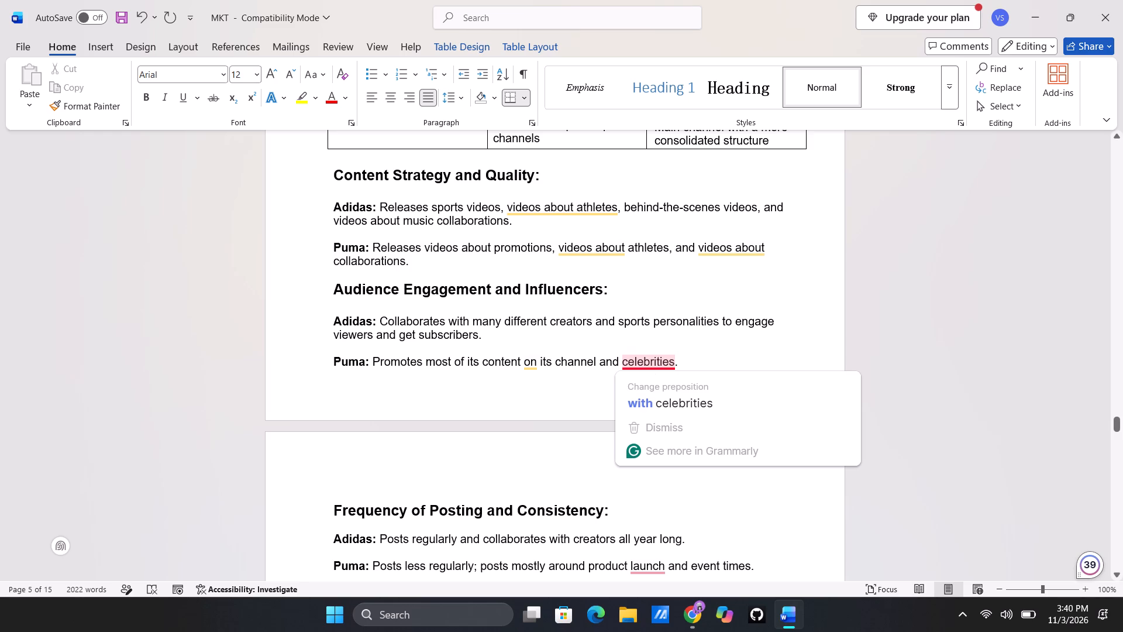
{"action": "left_click", "coordinate": [653, 400]}
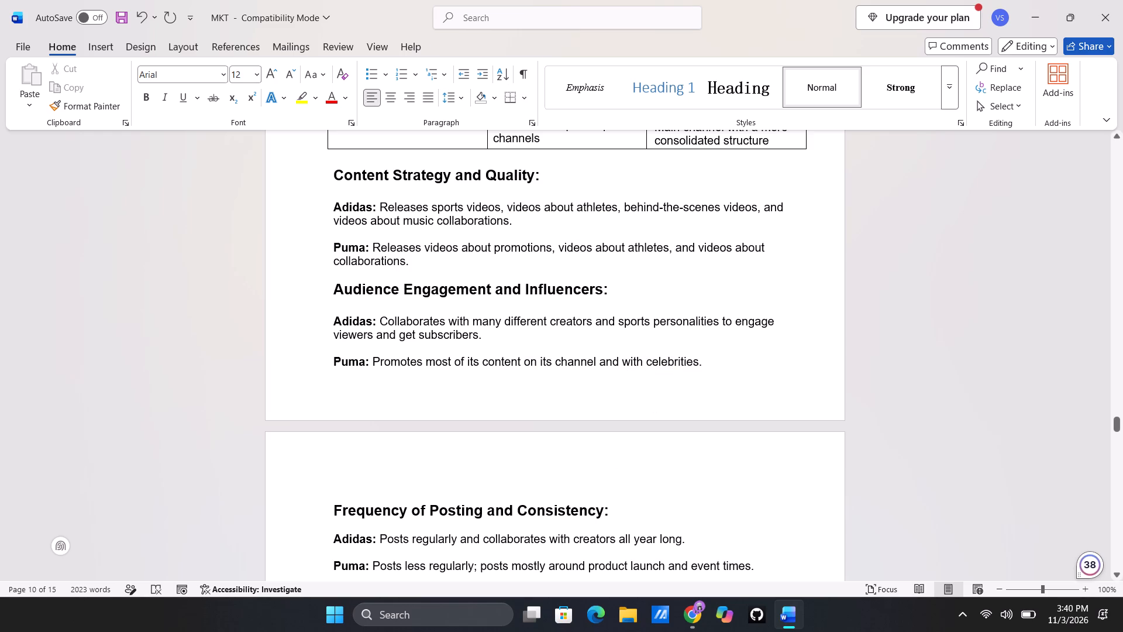
Change "launch" to "launches" in the Puma line under Frequency of Posting and Consistency.
{"action": "scroll", "coordinate": [640, 446], "scroll_direction": "down", "scroll_amount": 1}
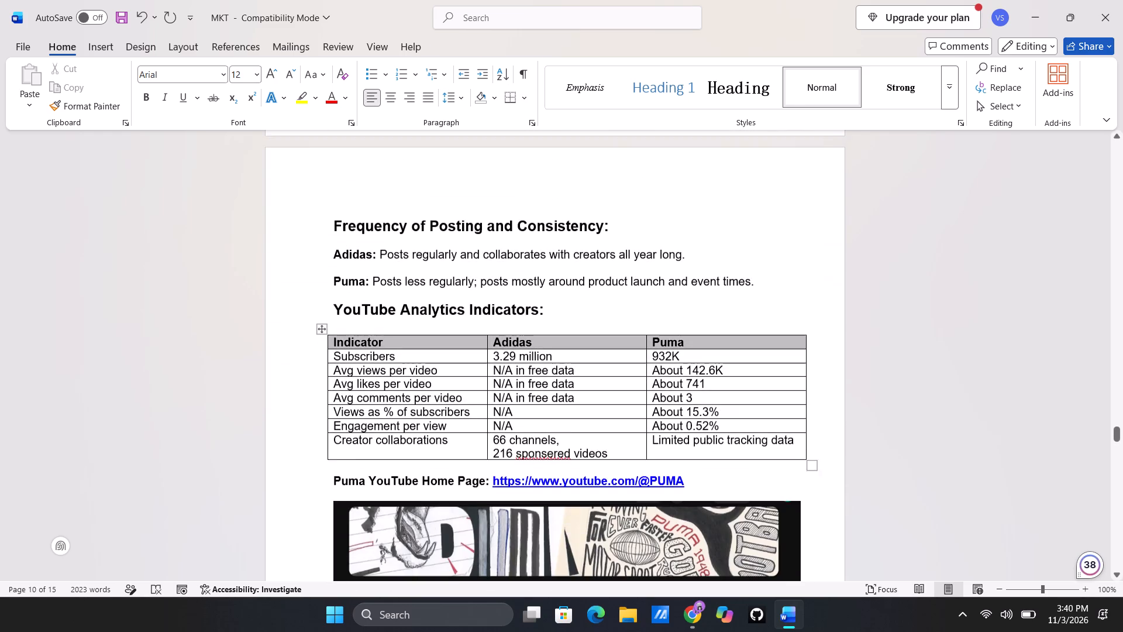
{"action": "scroll", "coordinate": [640, 446], "scroll_direction": "down", "scroll_amount": 1}
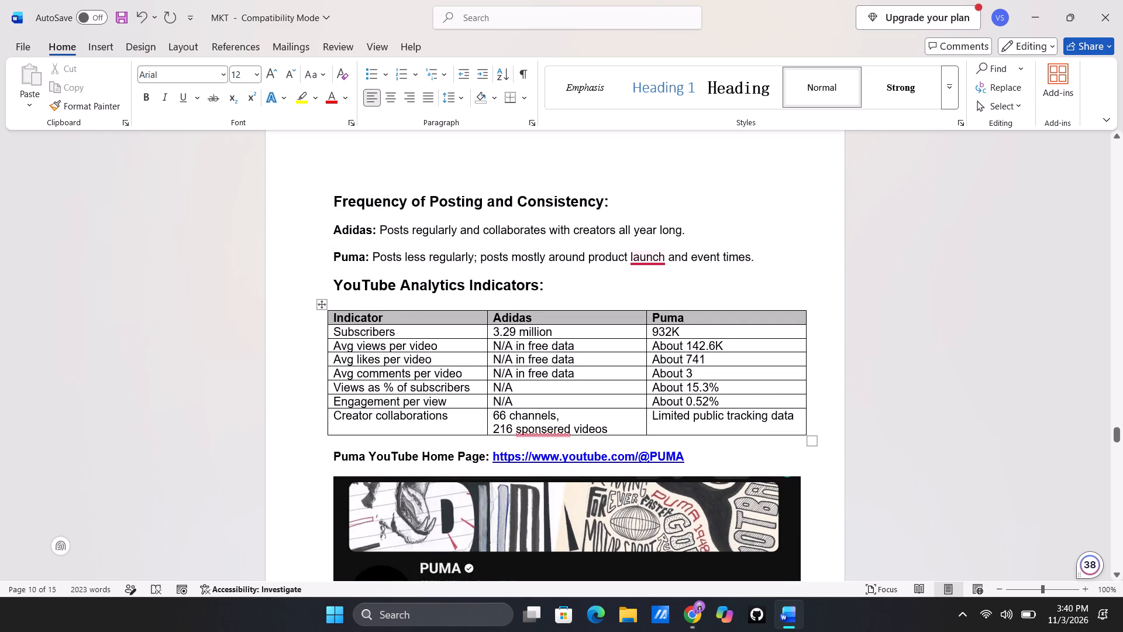
{"action": "left_click", "coordinate": [660, 303]}
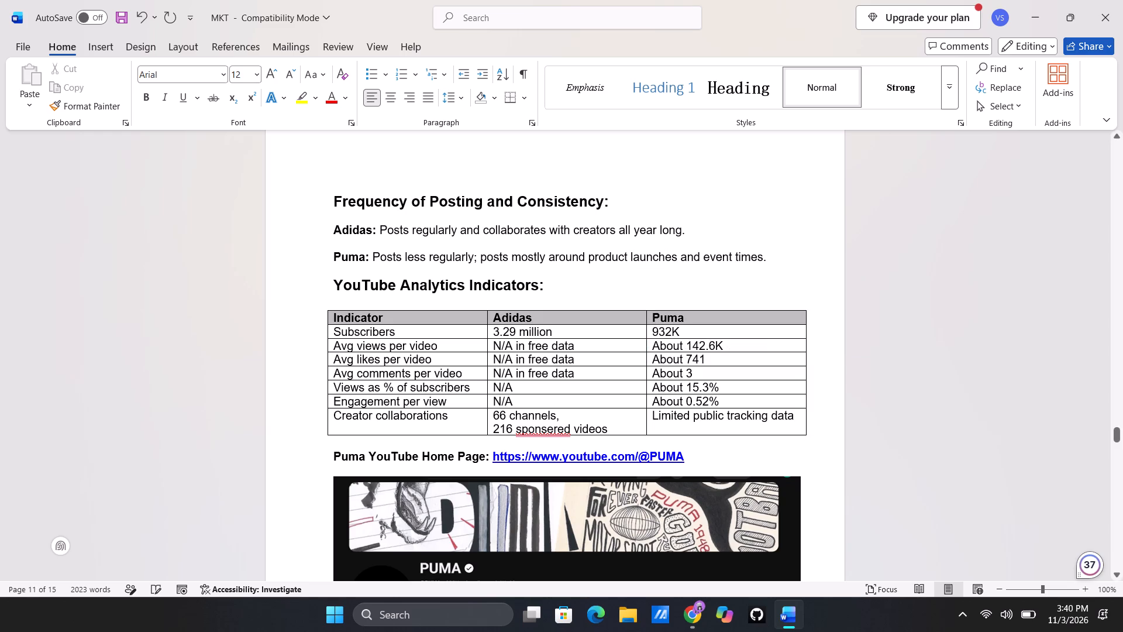
Correct "sponsered" to "sponsored" in the Adidas creator collaborations cell of the YouTube Analytics Indicators table.
{"action": "scroll", "coordinate": [660, 303], "scroll_direction": "down", "scroll_amount": 1}
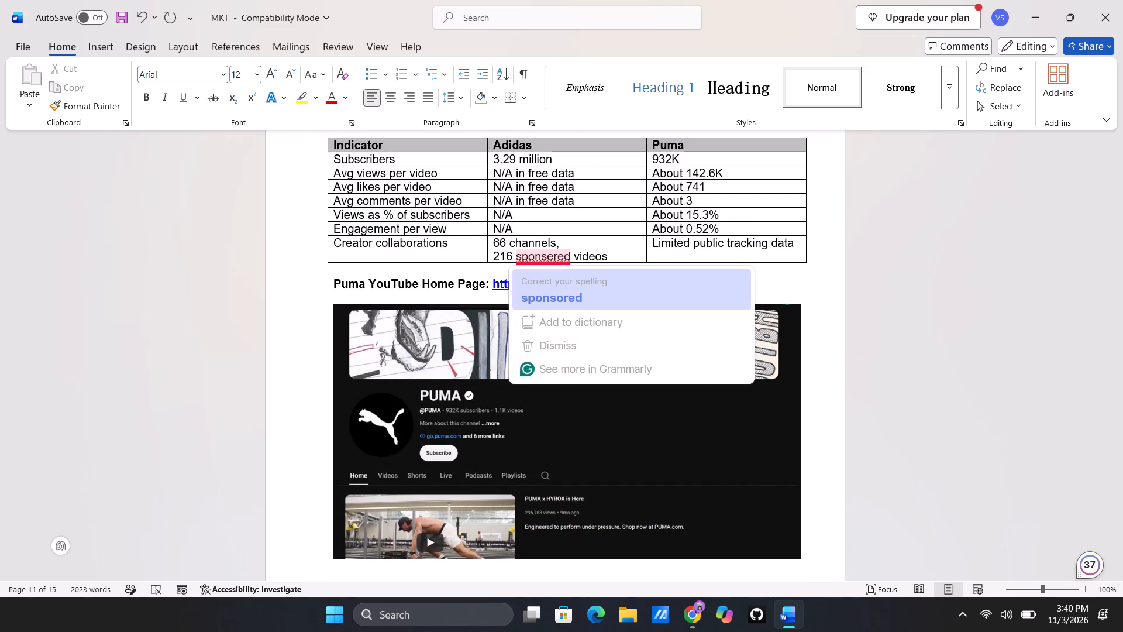
{"action": "left_click", "coordinate": [549, 297]}
In the Adidas SWOT table's Strengths, accept the reordered wording "Strong sports-related" before "image and collaborations".
{"action": "scroll", "coordinate": [549, 297], "scroll_direction": "down", "scroll_amount": 1}
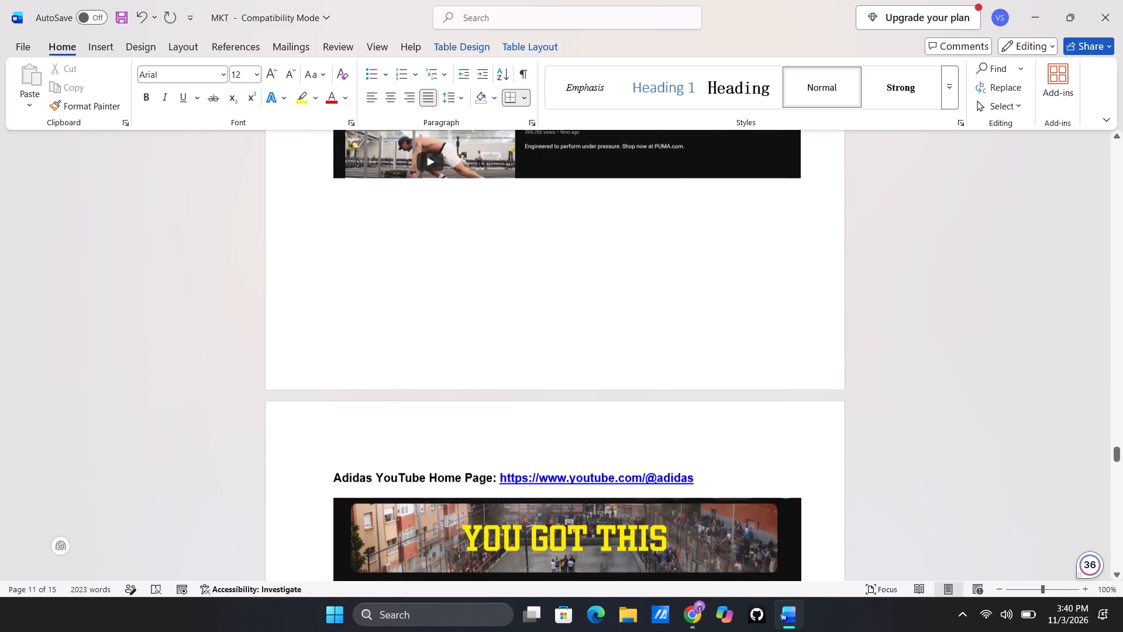
{"action": "scroll", "coordinate": [549, 297], "scroll_direction": "down", "scroll_amount": 2}
{"action": "scroll", "coordinate": [643, 302], "scroll_direction": "down", "scroll_amount": 1}
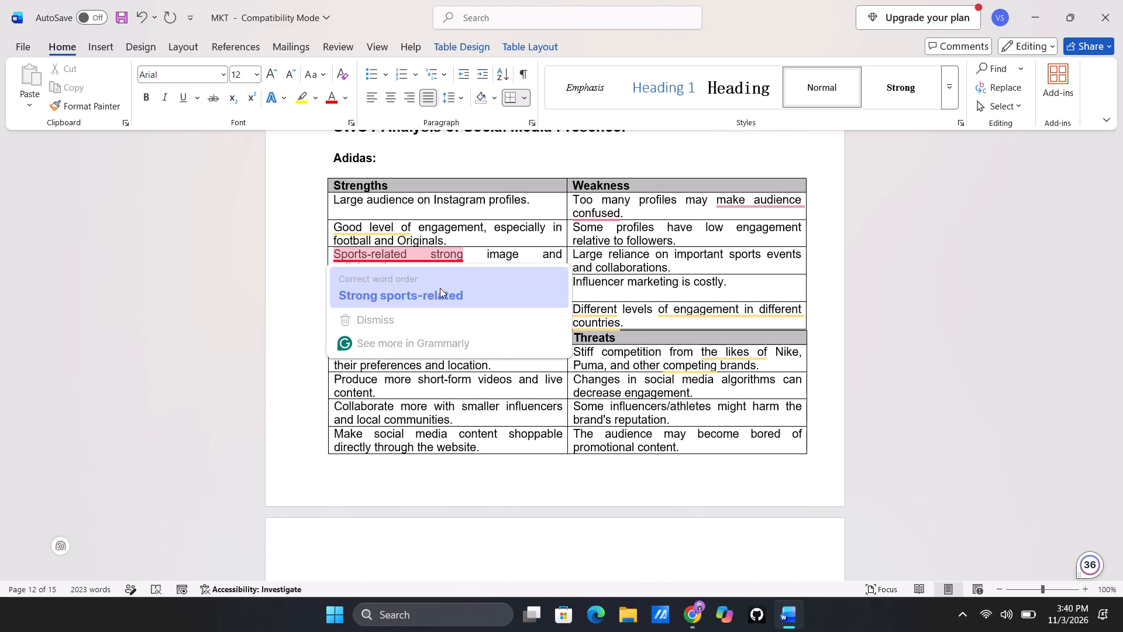
{"action": "left_click", "coordinate": [440, 288]}
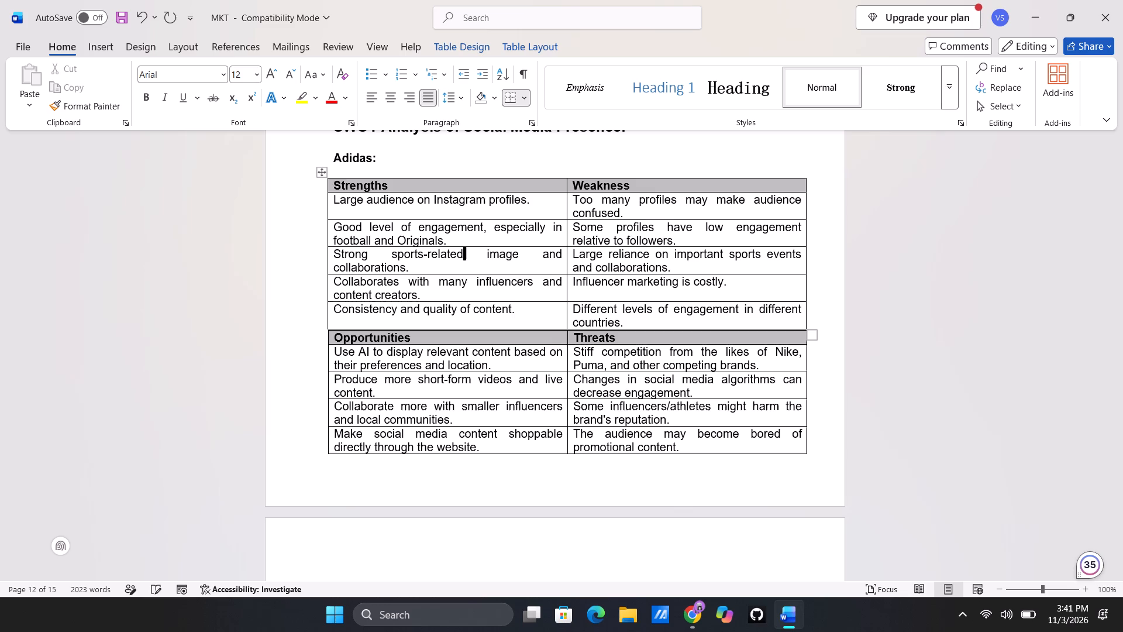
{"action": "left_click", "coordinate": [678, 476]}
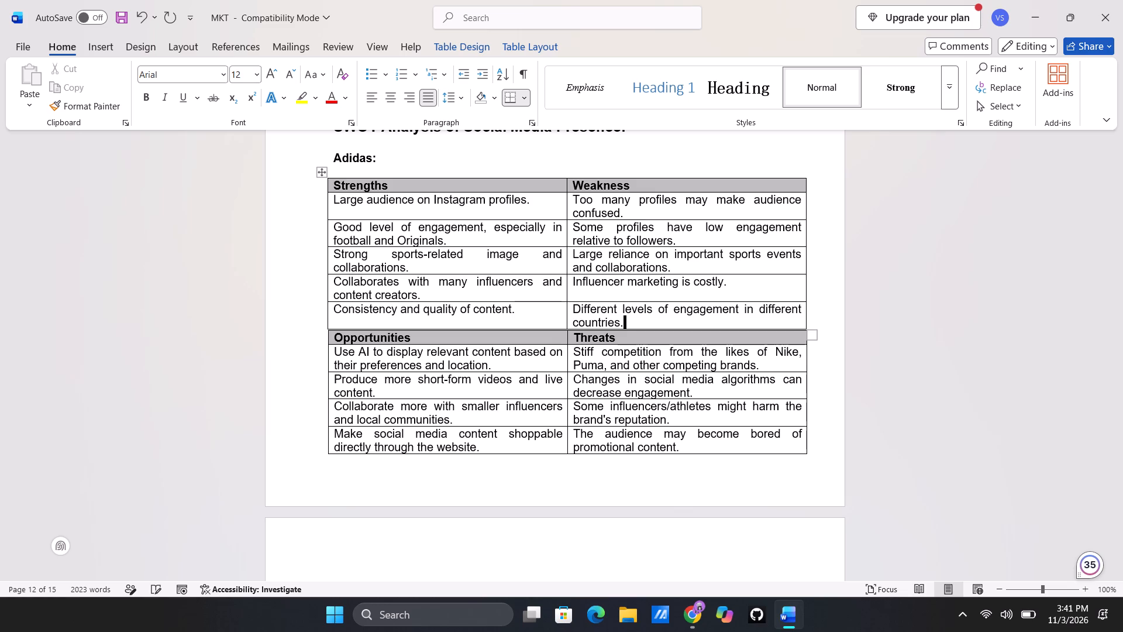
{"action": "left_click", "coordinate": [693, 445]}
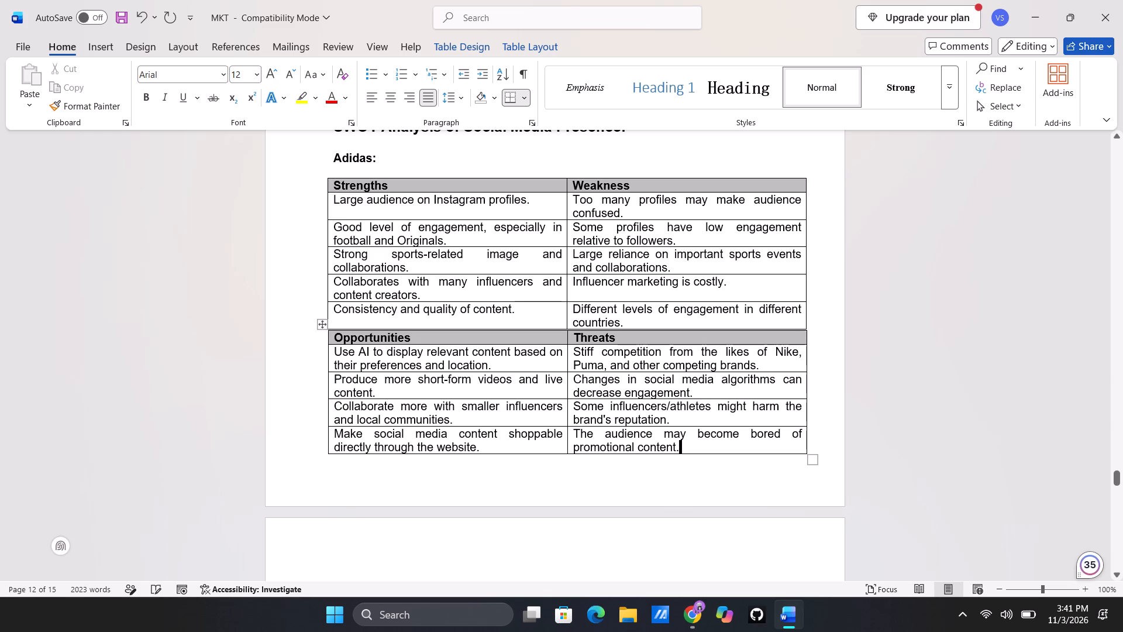
Capitalize "Instagram" in both the Adidas and Puma cells of the Social media reach row in the competitor justification table.
{"action": "scroll", "coordinate": [693, 445], "scroll_direction": "up", "scroll_amount": 3}
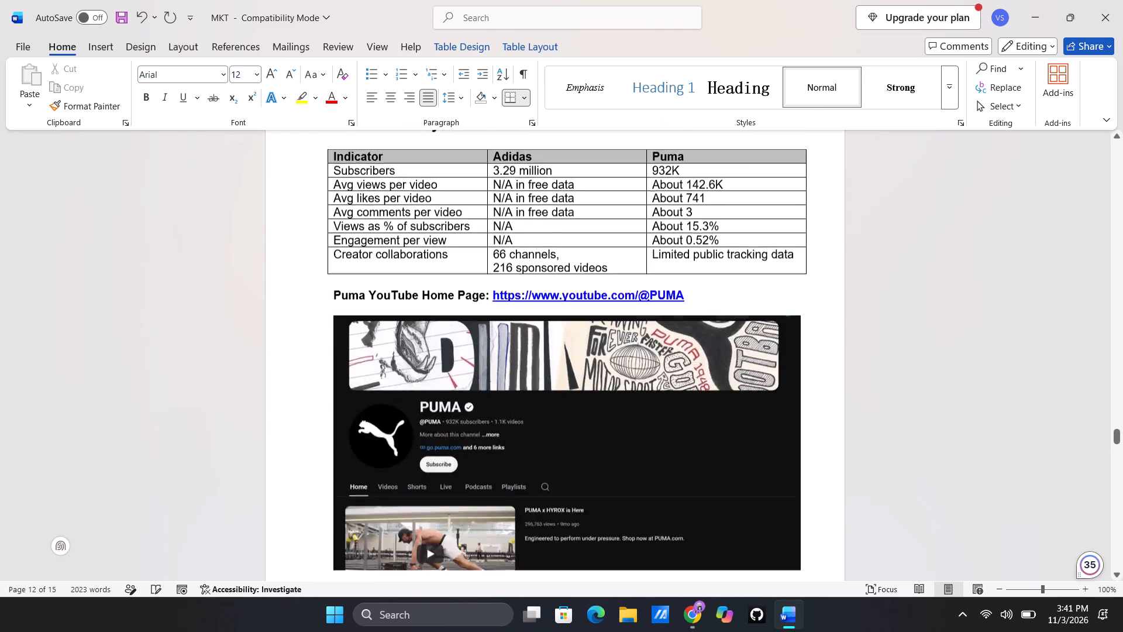
{"action": "scroll", "coordinate": [693, 445], "scroll_direction": "up", "scroll_amount": 2}
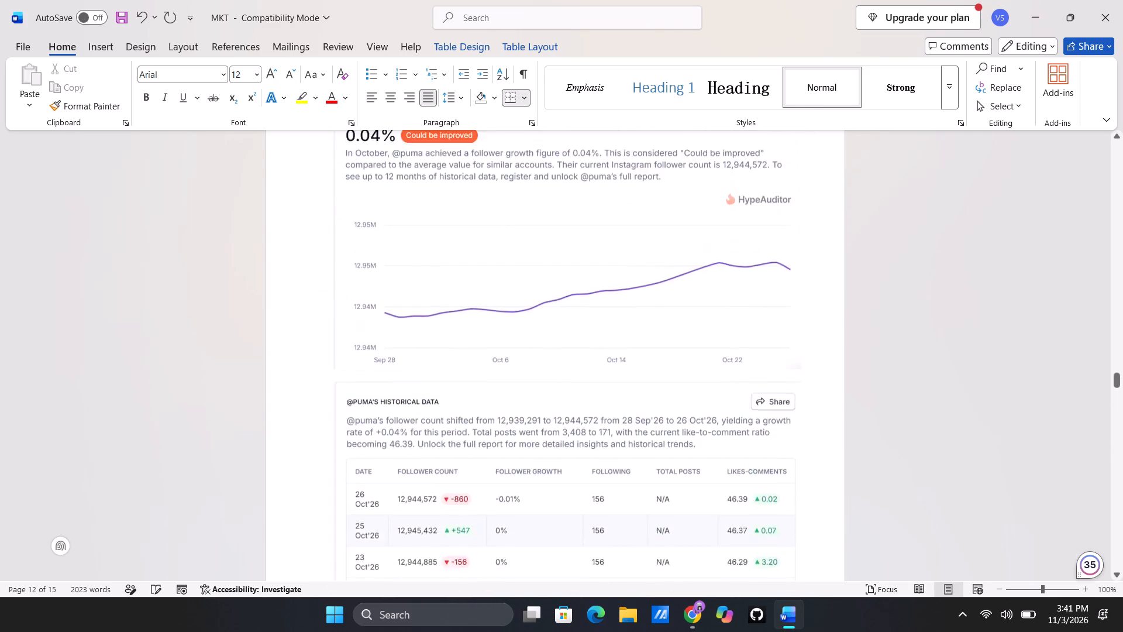
{"action": "scroll", "coordinate": [693, 445], "scroll_direction": "up", "scroll_amount": 2}
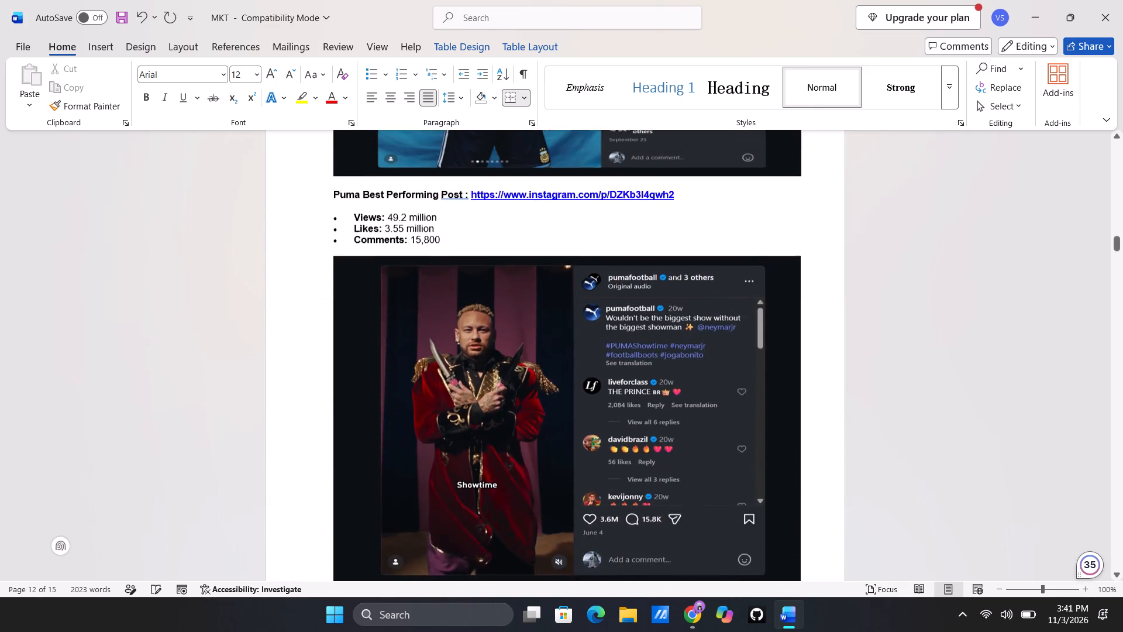
{"action": "scroll", "coordinate": [693, 445], "scroll_direction": "up", "scroll_amount": 2}
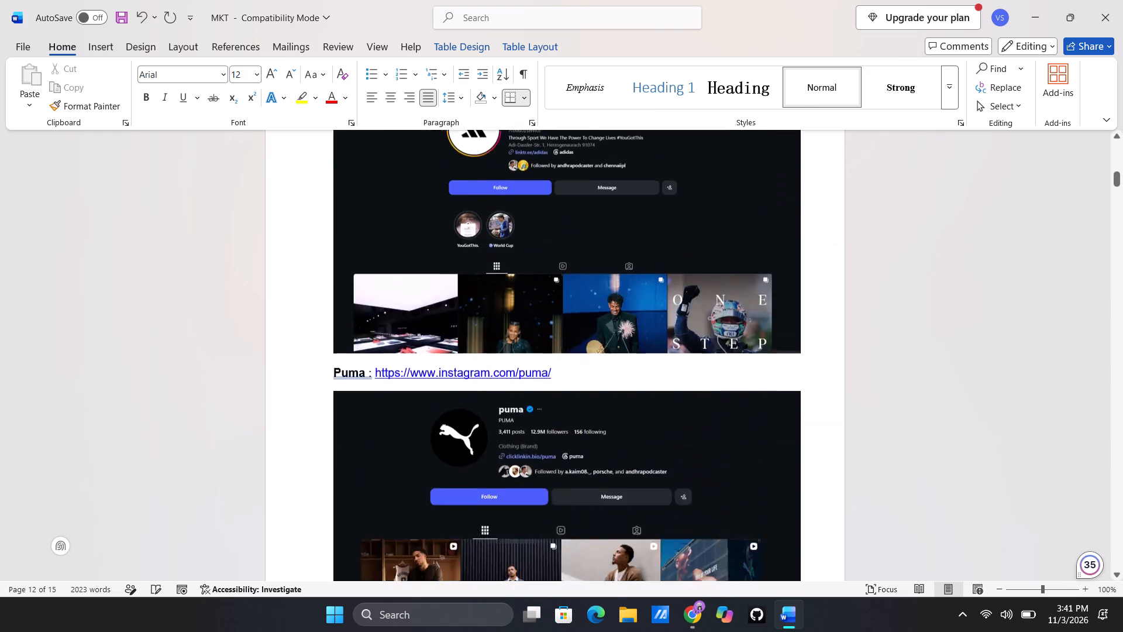
{"action": "scroll", "coordinate": [693, 445], "scroll_direction": "up", "scroll_amount": 1}
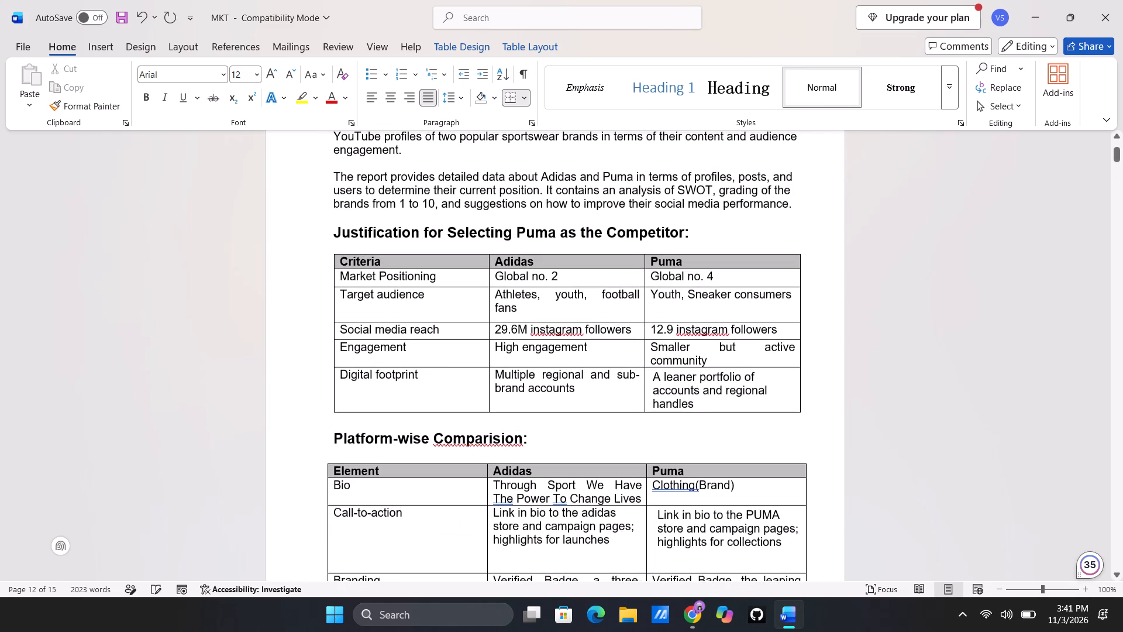
{"action": "scroll", "coordinate": [693, 445], "scroll_direction": "up", "scroll_amount": 1}
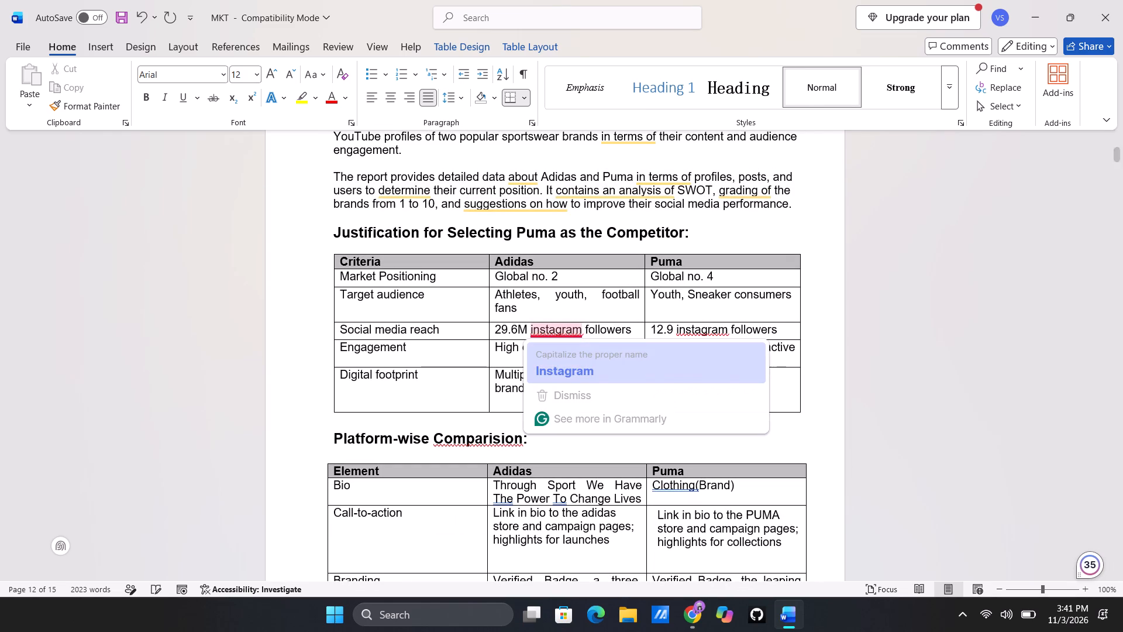
{"action": "left_click", "coordinate": [555, 377]}
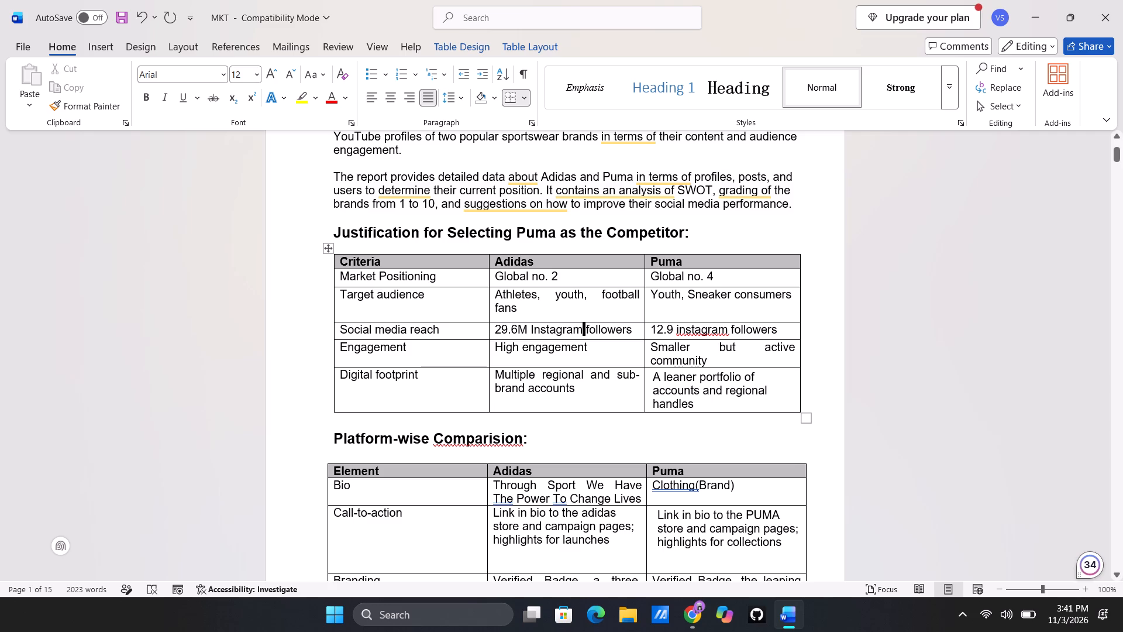
{"action": "left_click", "coordinate": [680, 329]}
{"action": "key", "text": "BackSpace"}
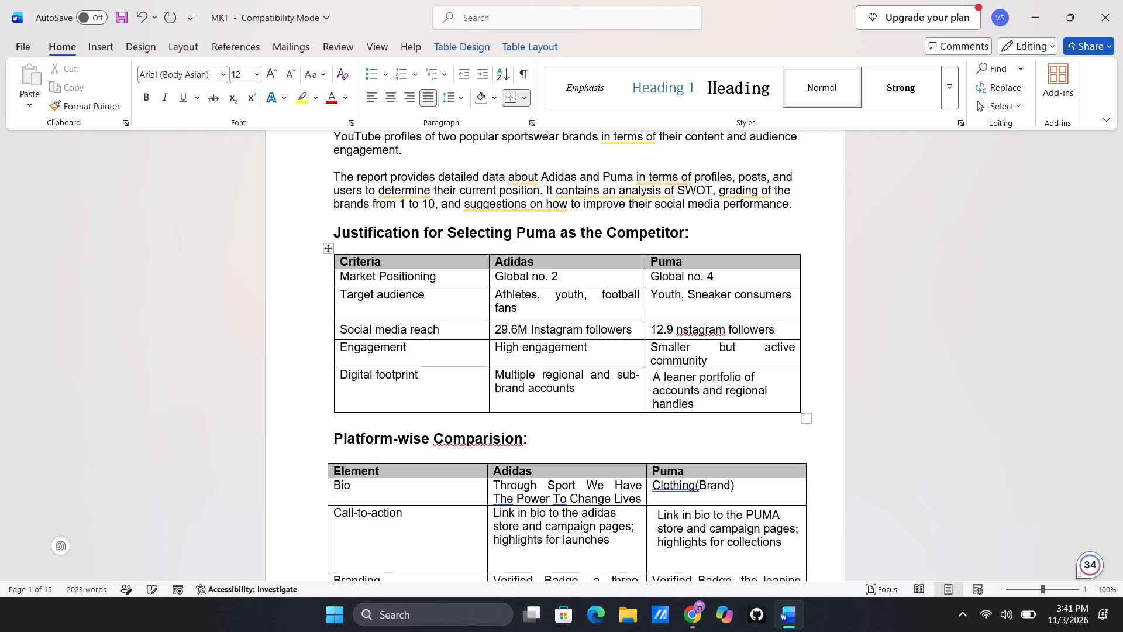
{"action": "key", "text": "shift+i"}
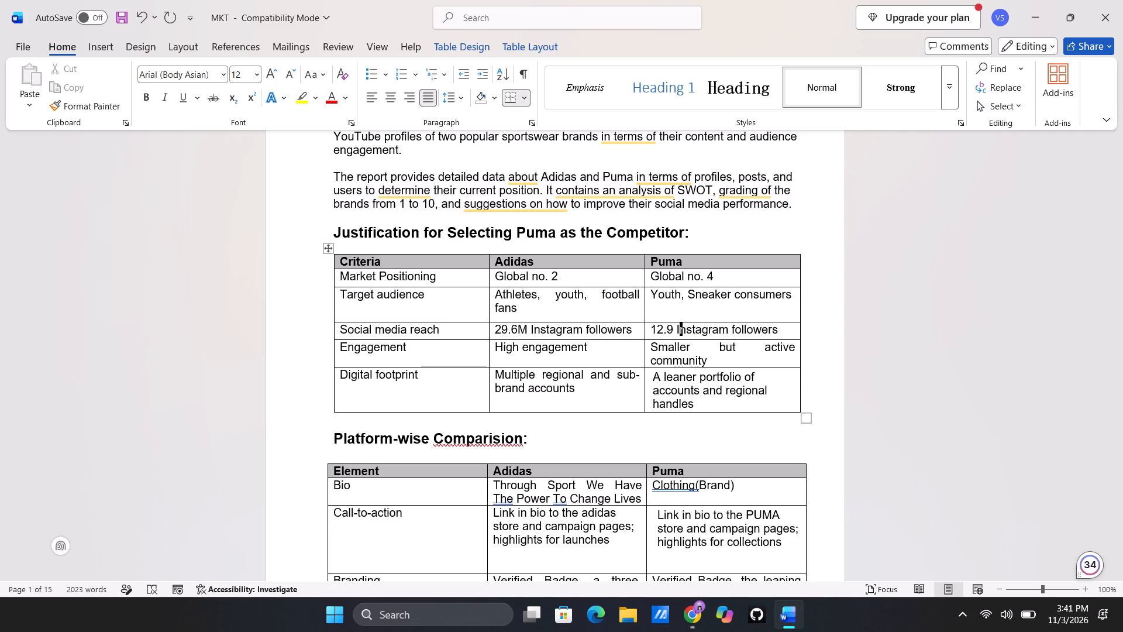
In the Ratings table, accept the removal of "While" before "Adidas has a good tagline" in the Profile optimization basis for rating.
{"action": "scroll", "coordinate": [680, 329], "scroll_direction": "down", "scroll_amount": 2}
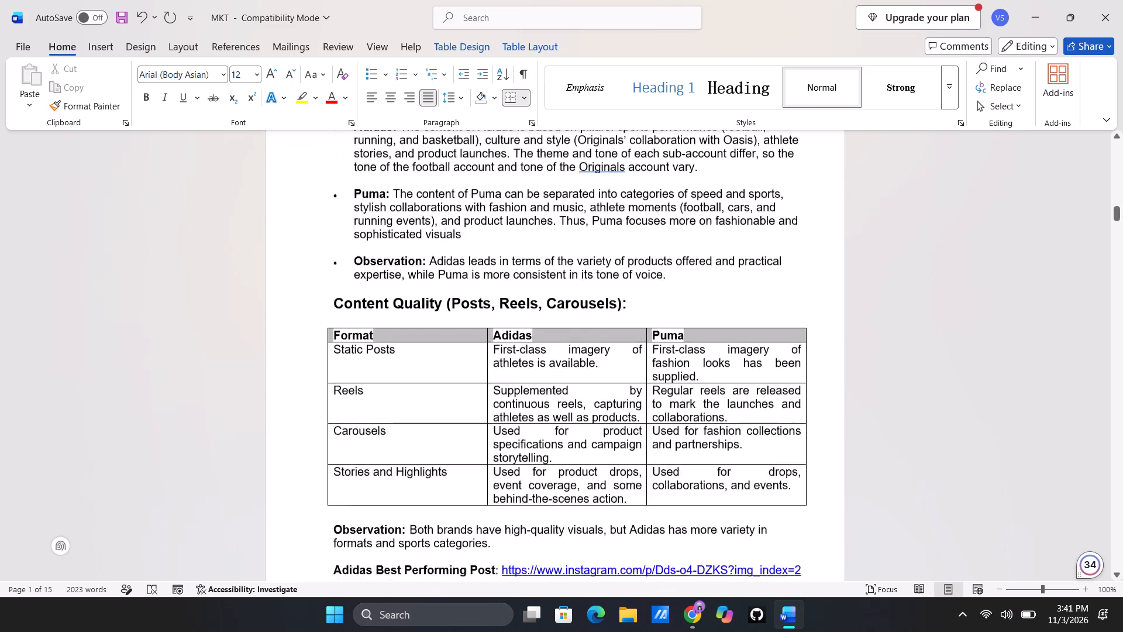
{"action": "scroll", "coordinate": [680, 329], "scroll_direction": "down", "scroll_amount": 2}
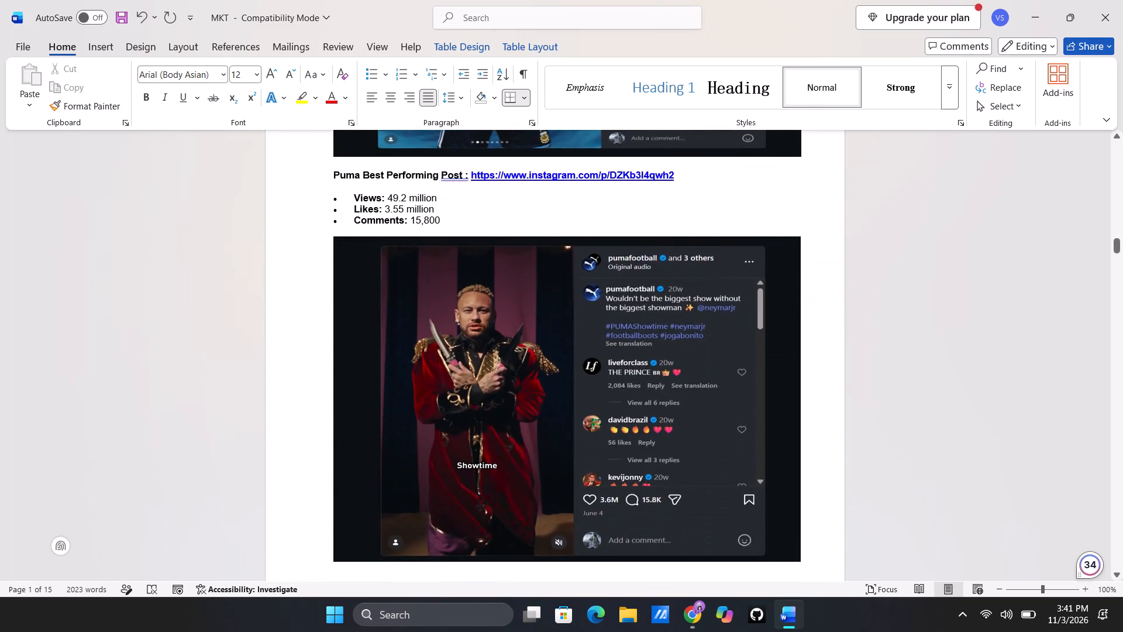
{"action": "scroll", "coordinate": [680, 329], "scroll_direction": "down", "scroll_amount": 1}
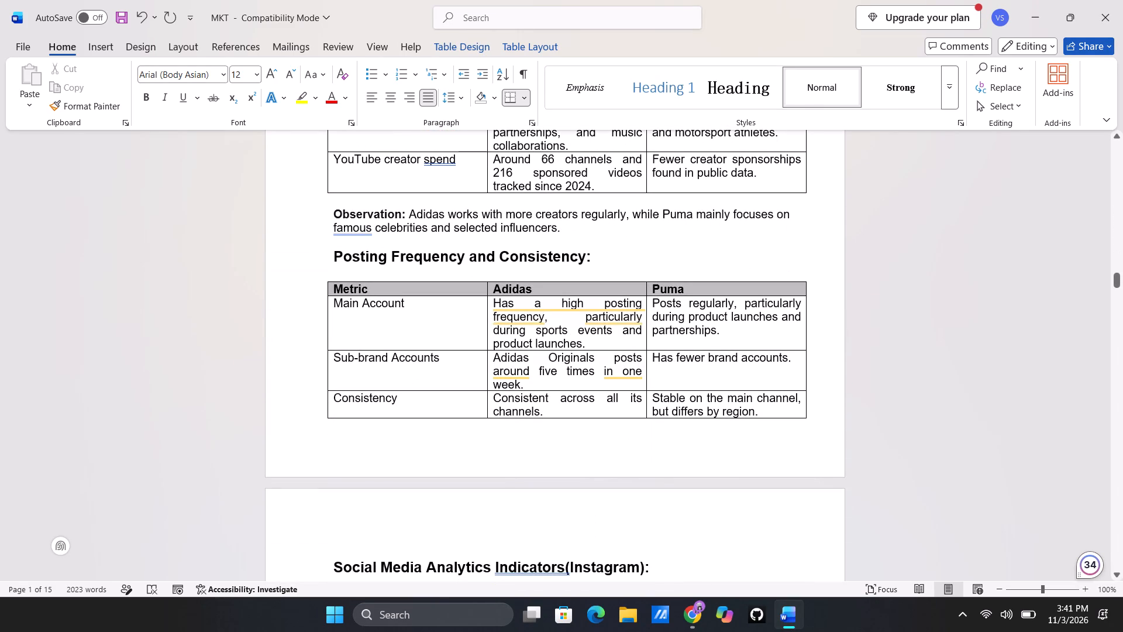
{"action": "scroll", "coordinate": [680, 329], "scroll_direction": "down", "scroll_amount": 2}
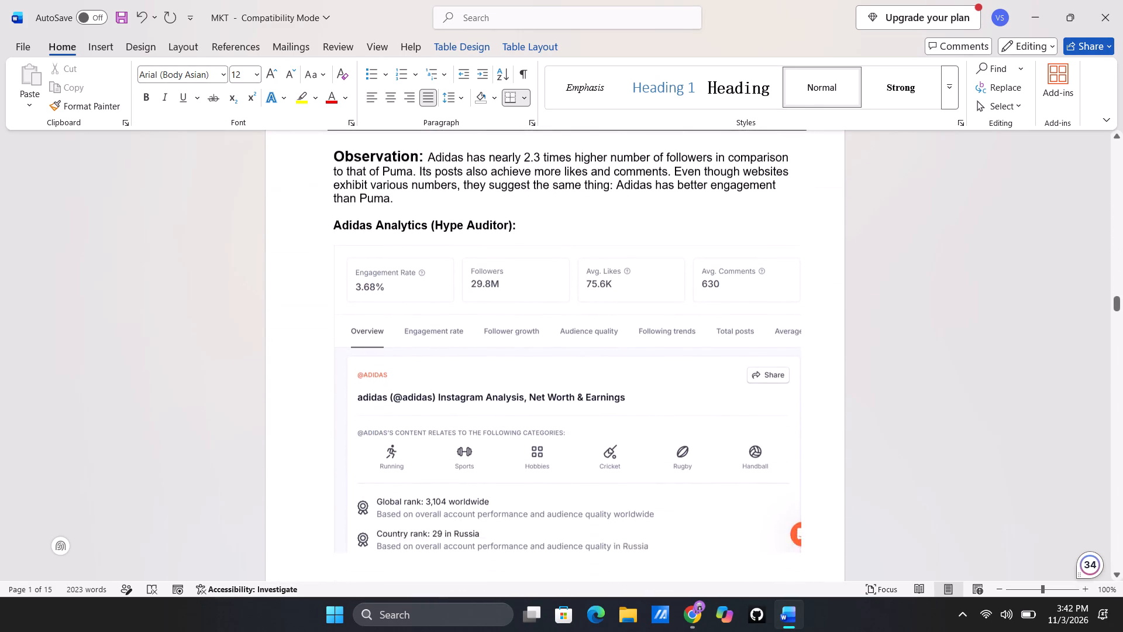
{"action": "scroll", "coordinate": [680, 329], "scroll_direction": "down", "scroll_amount": 1}
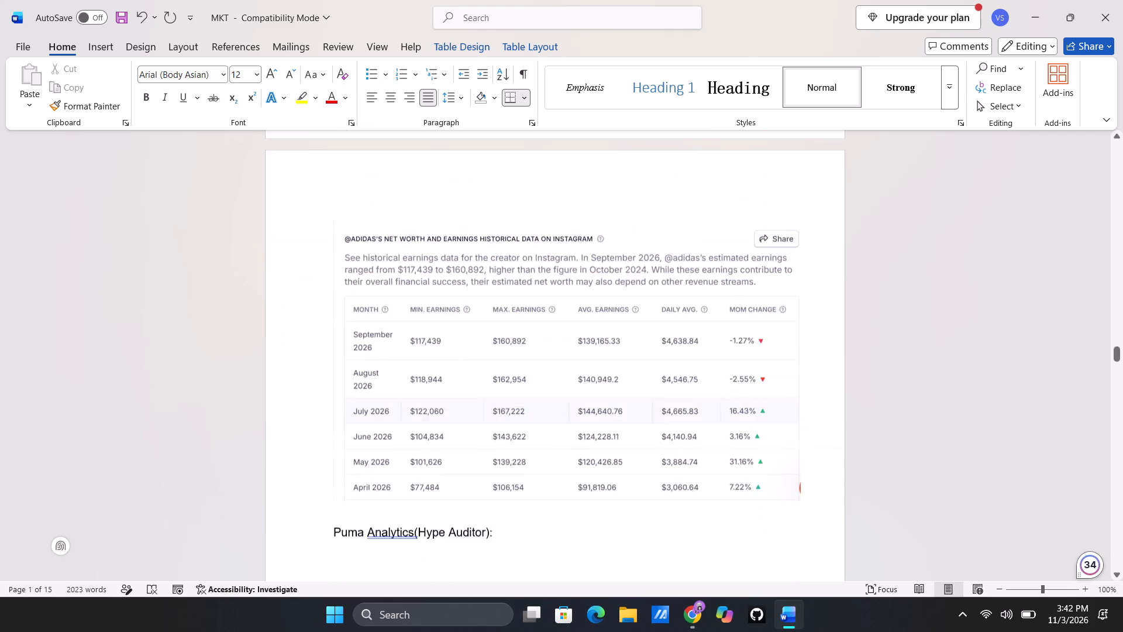
{"action": "scroll", "coordinate": [680, 329], "scroll_direction": "down", "scroll_amount": 2}
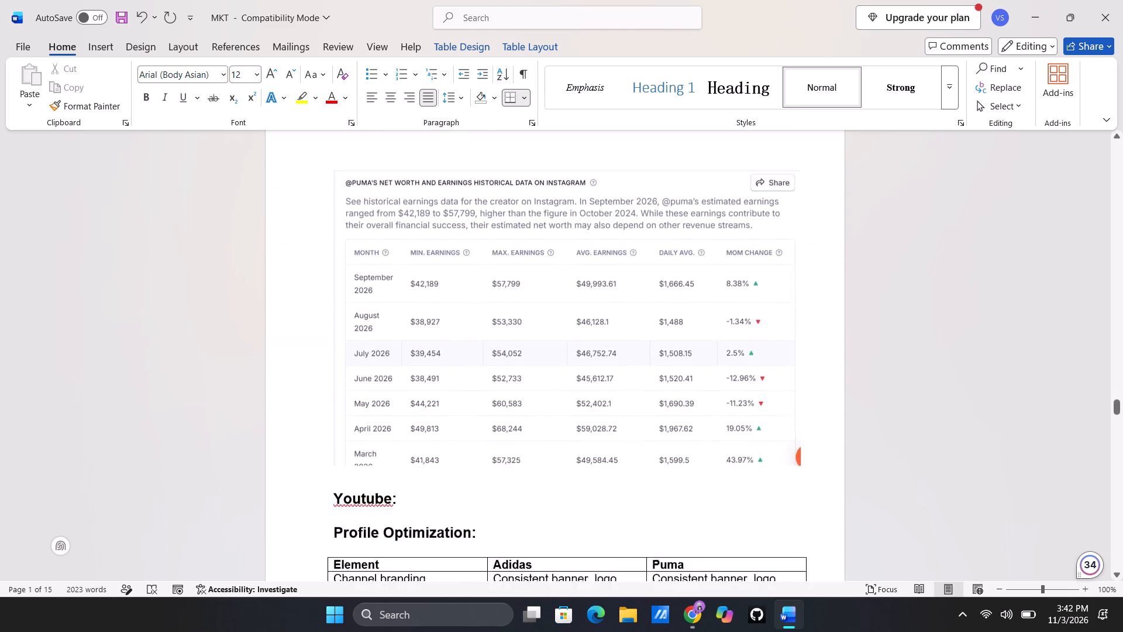
{"action": "scroll", "coordinate": [680, 329], "scroll_direction": "down", "scroll_amount": 2}
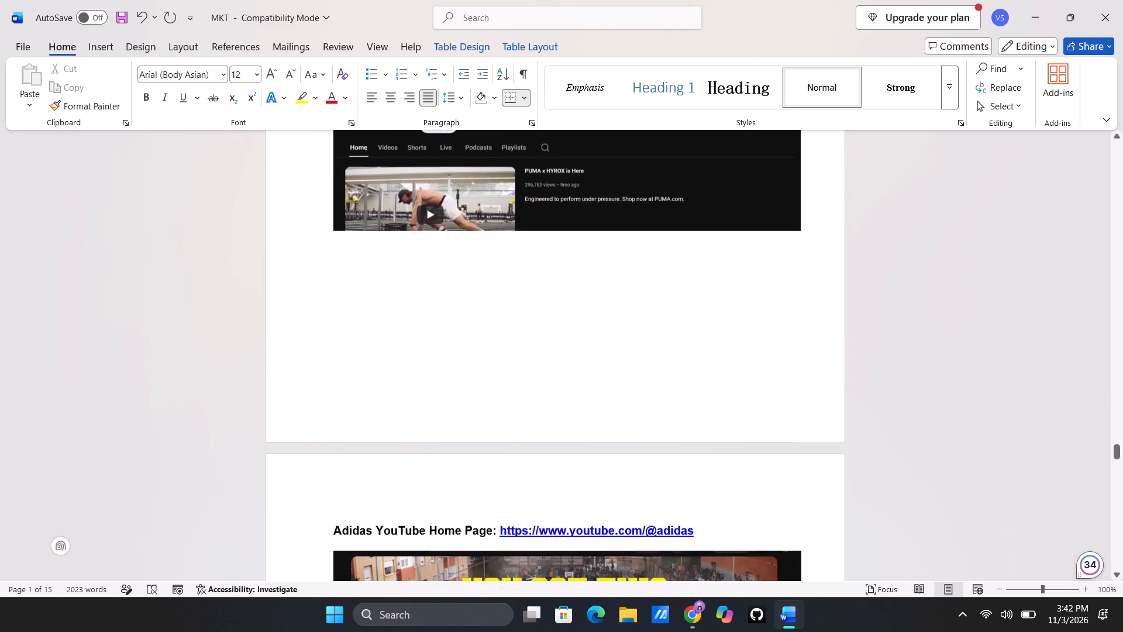
{"action": "scroll", "coordinate": [680, 329], "scroll_direction": "down", "scroll_amount": 2}
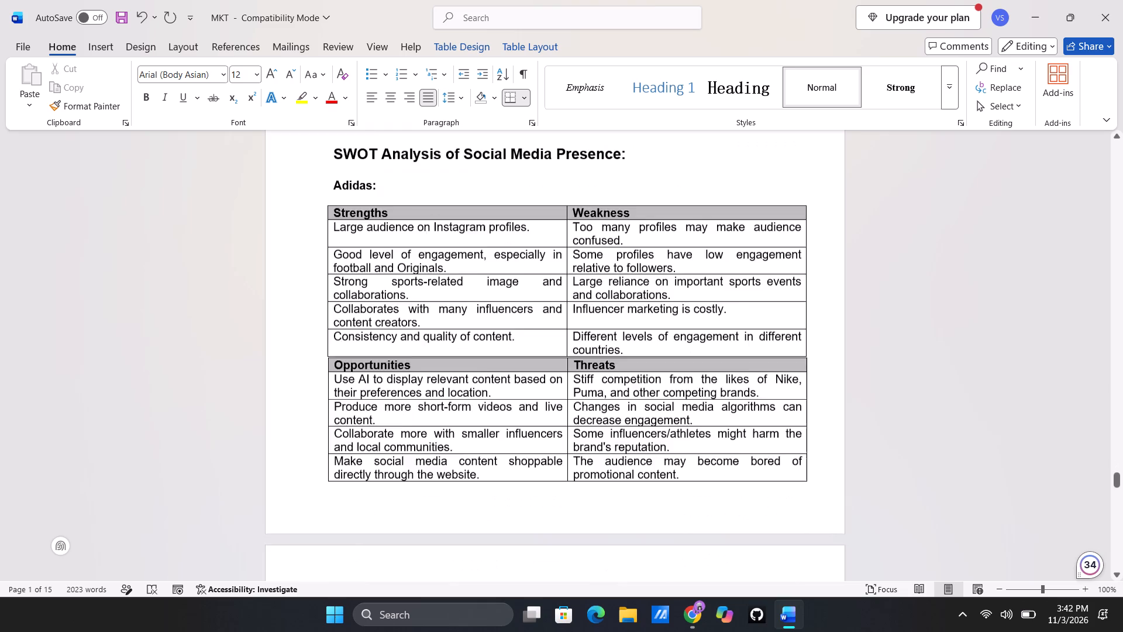
{"action": "scroll", "coordinate": [680, 329], "scroll_direction": "down", "scroll_amount": 2}
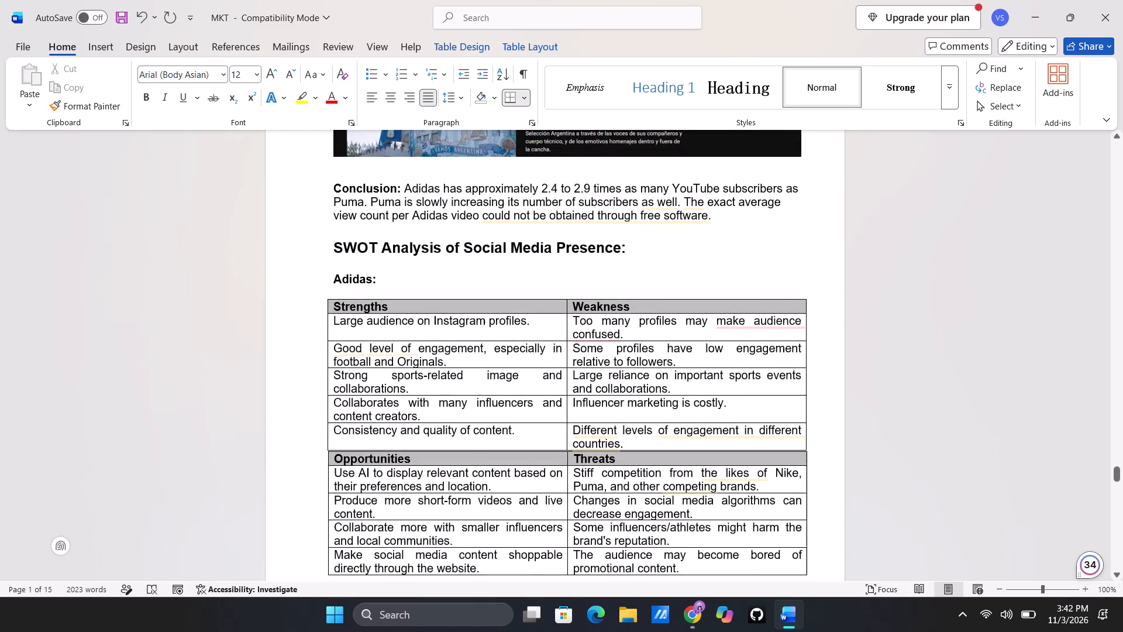
{"action": "scroll", "coordinate": [680, 329], "scroll_direction": "down", "scroll_amount": 1}
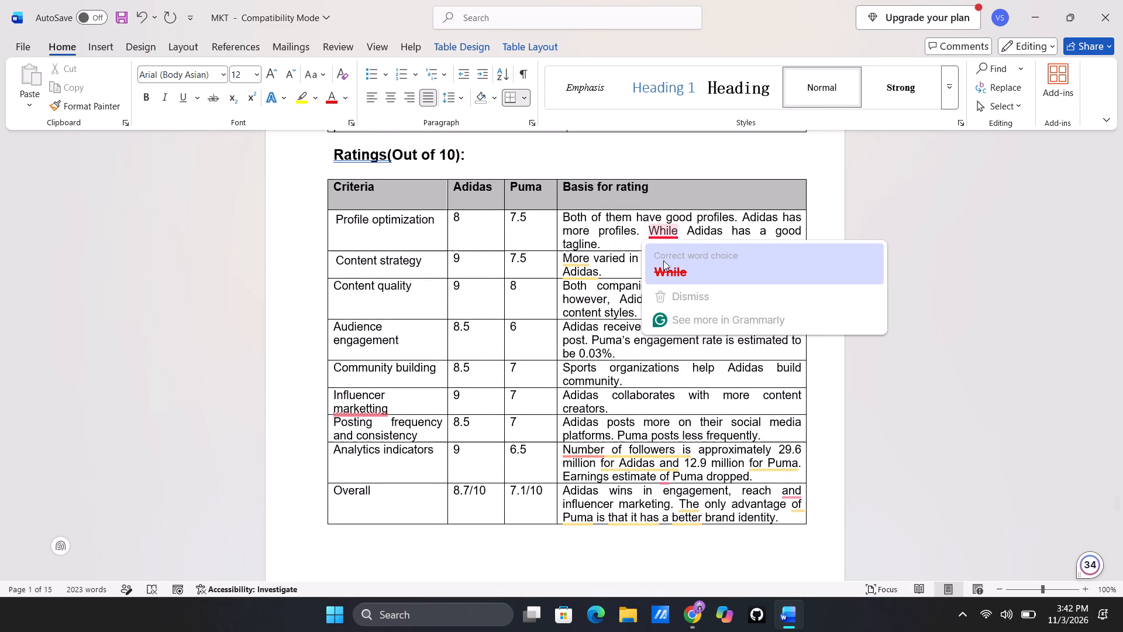
{"action": "left_click", "coordinate": [665, 265]}
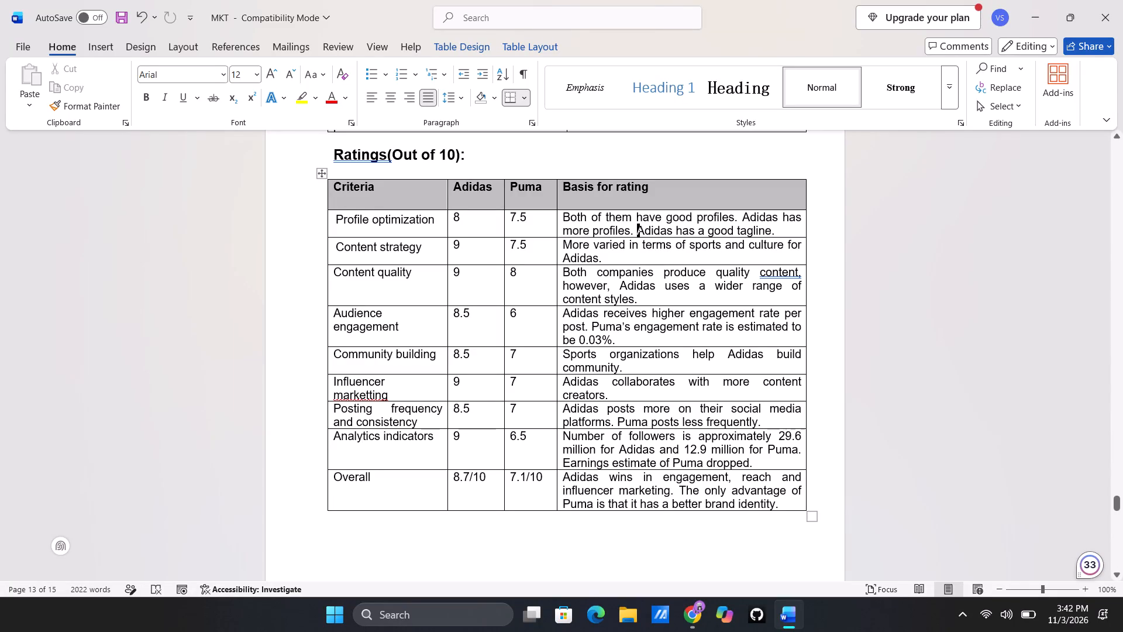
In the ratings table's Profile optimization row, replace "Adidas" with "Puma" in the sentence about a good tagline.
{"action": "left_click", "coordinate": [670, 233]}
{"action": "key", "text": "BackSpace"}
{"action": "key", "text": "BackSpace"}
{"action": "key", "text": "BackSpace"}
{"action": "key", "text": "BackSpace"}
{"action": "key", "text": "BackSpace"}
{"action": "key", "text": "BackSpace"}
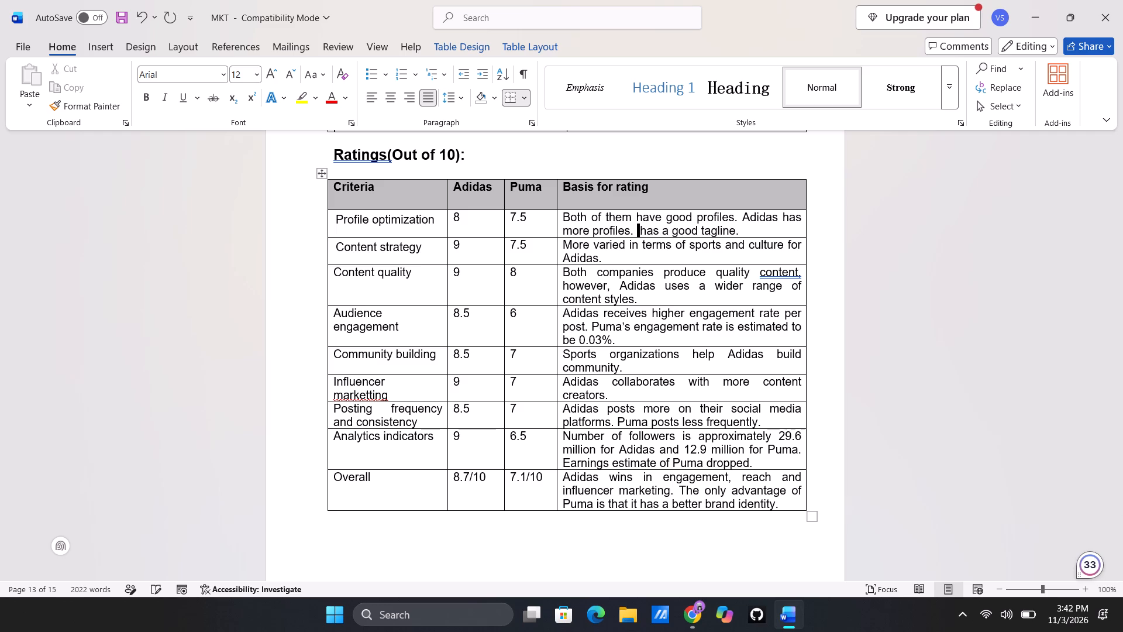
{"action": "type", "text": "Puma"}
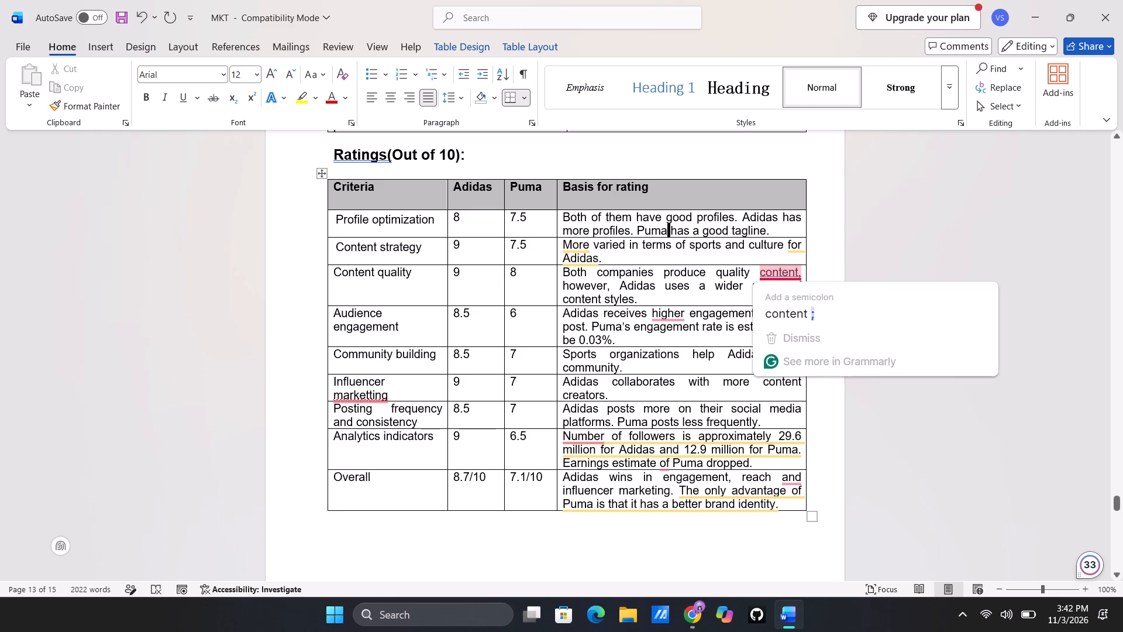
Accept the suggestion "a higher" before "engagement rate" in the ratings table's Audience engagement row.
{"action": "left_click", "coordinate": [670, 348]}
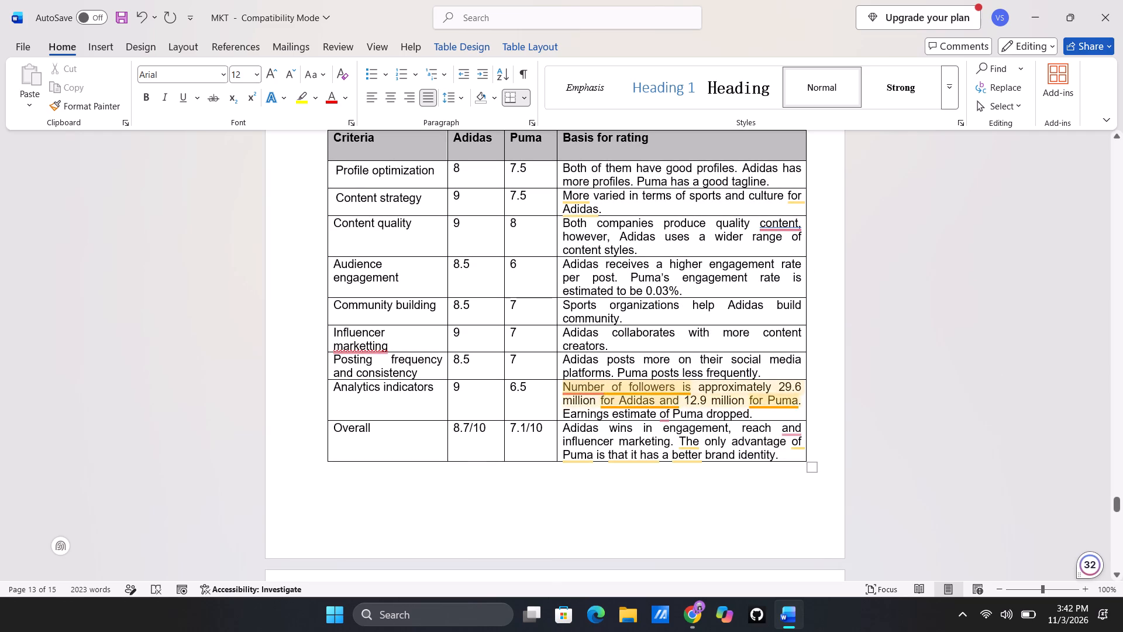
Review the whole report, from the competitor justification to the AI strategy, and recheck the SWOT and ratings tables for remaining flagged errors.
{"action": "scroll", "coordinate": [687, 331], "scroll_direction": "up", "scroll_amount": 9}
{"action": "scroll", "coordinate": [687, 331], "scroll_direction": "down", "scroll_amount": 1}
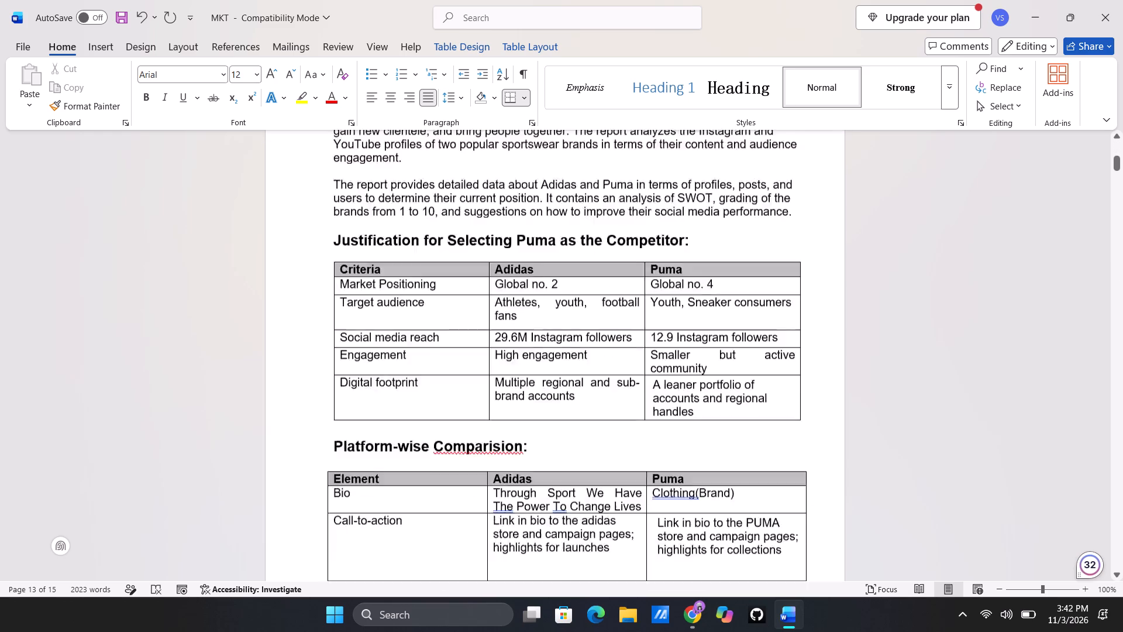
{"action": "scroll", "coordinate": [687, 331], "scroll_direction": "down", "scroll_amount": 1}
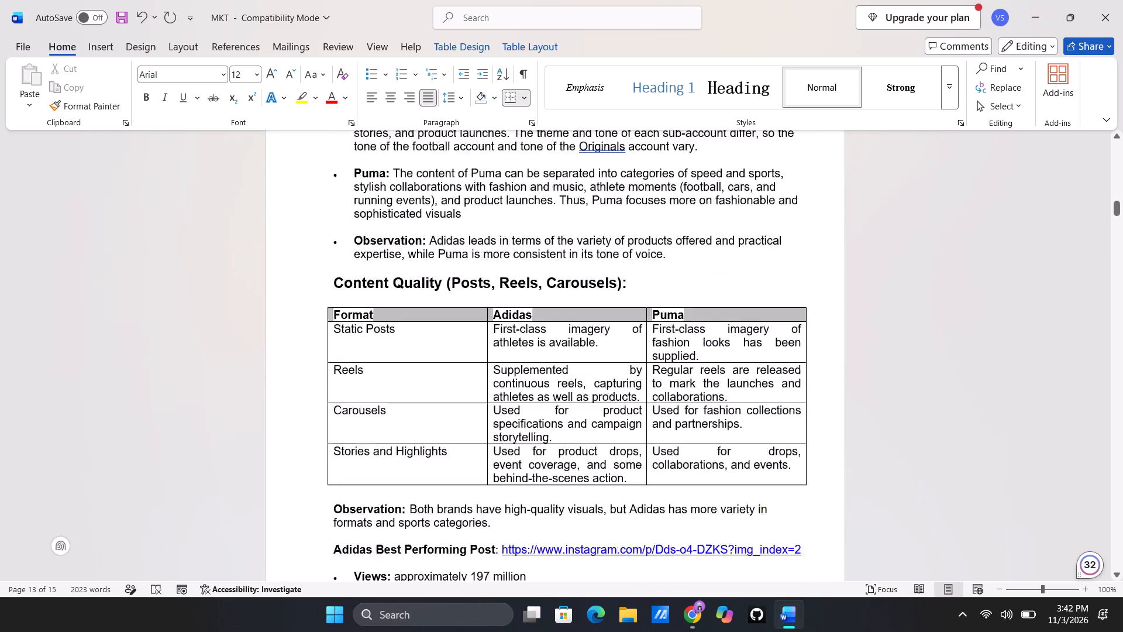
{"action": "scroll", "coordinate": [687, 331], "scroll_direction": "down", "scroll_amount": 1}
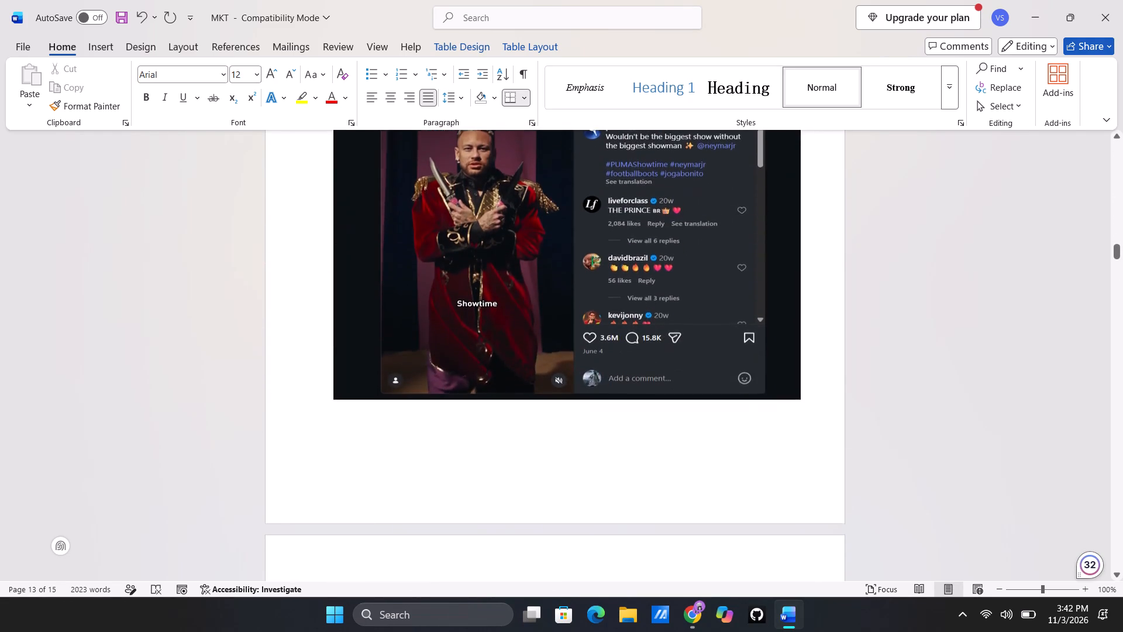
{"action": "scroll", "coordinate": [687, 331], "scroll_direction": "down", "scroll_amount": 1}
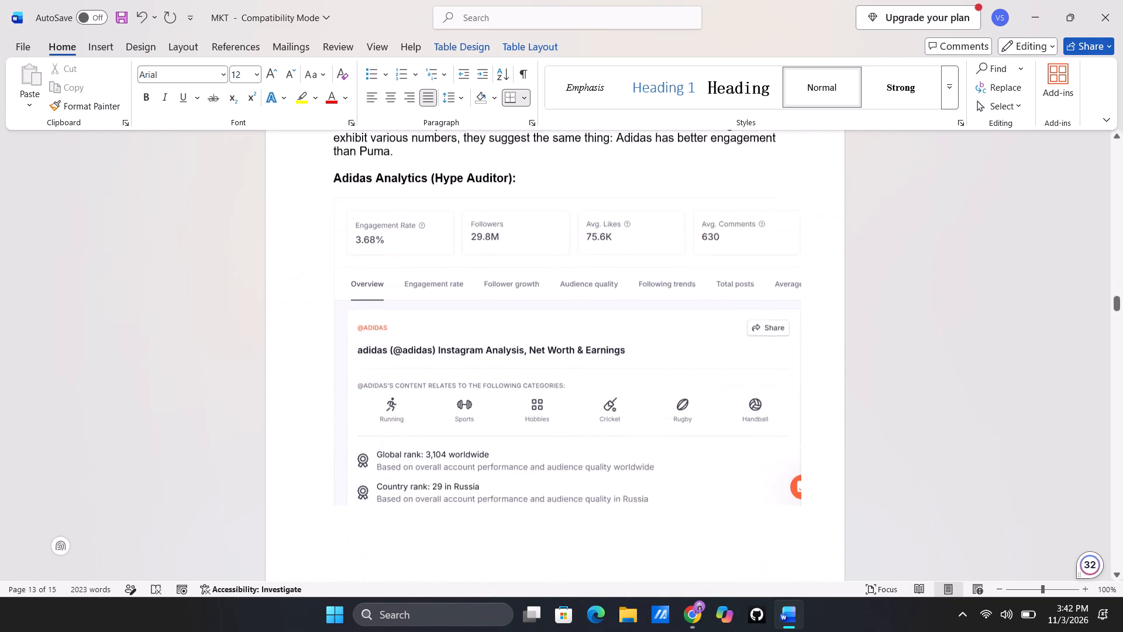
{"action": "scroll", "coordinate": [687, 331], "scroll_direction": "down", "scroll_amount": 2}
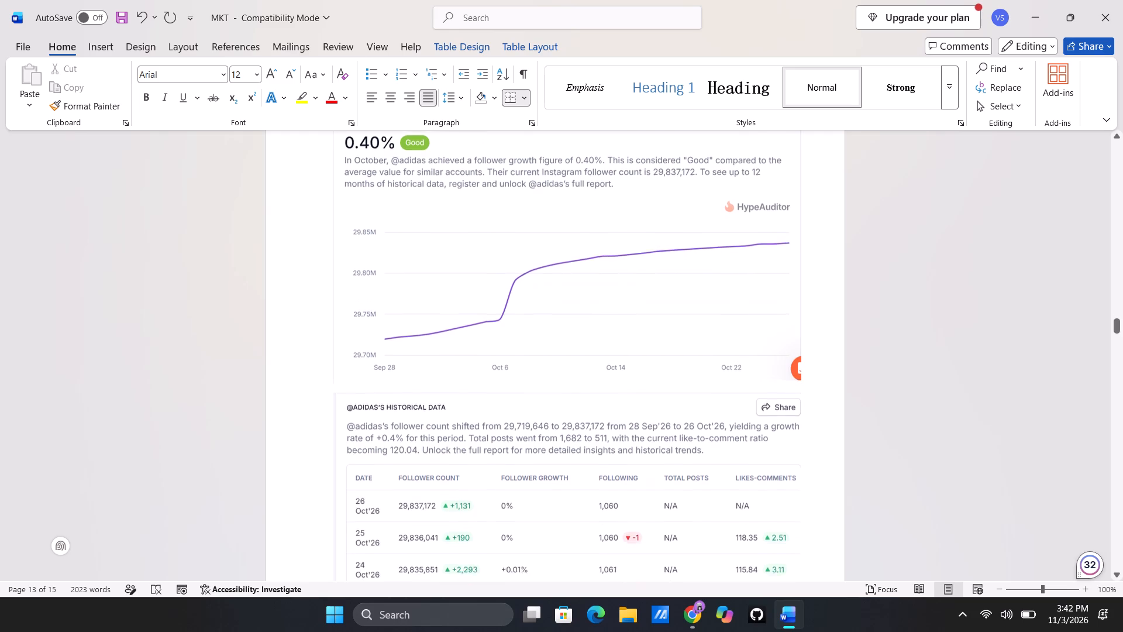
{"action": "scroll", "coordinate": [687, 331], "scroll_direction": "down", "scroll_amount": 1}
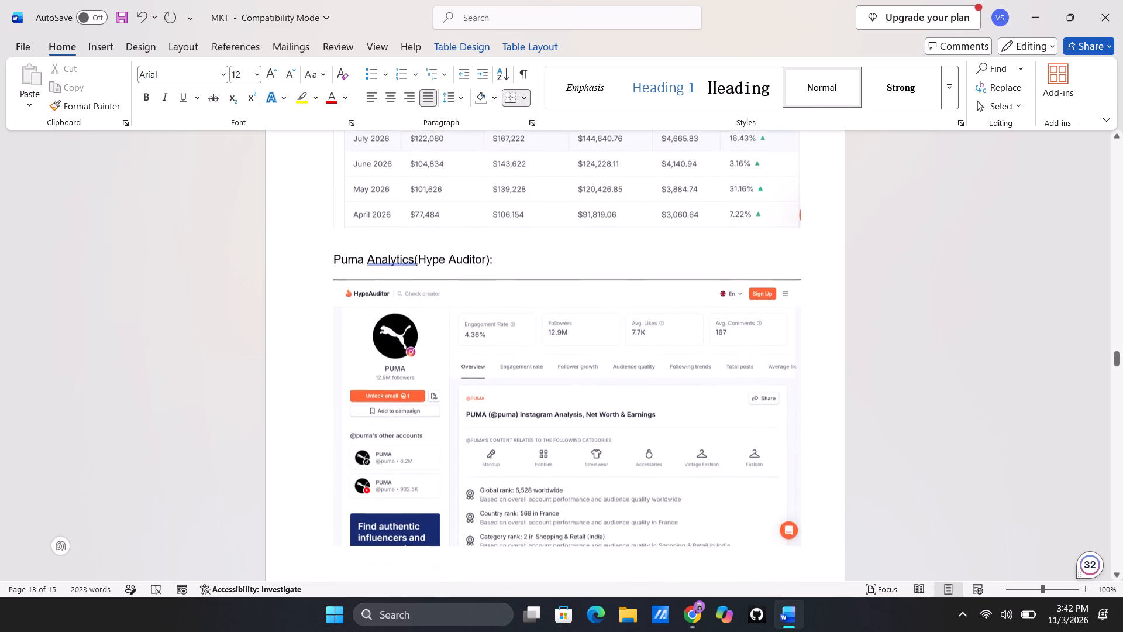
{"action": "scroll", "coordinate": [687, 331], "scroll_direction": "down", "scroll_amount": 1}
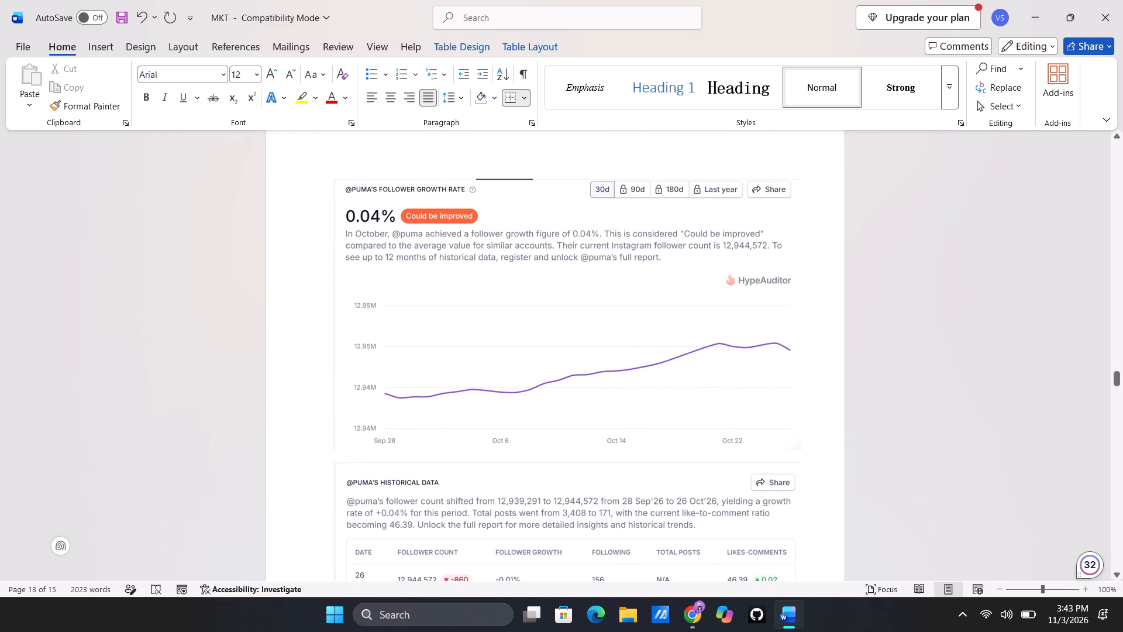
{"action": "scroll", "coordinate": [687, 331], "scroll_direction": "down", "scroll_amount": 1}
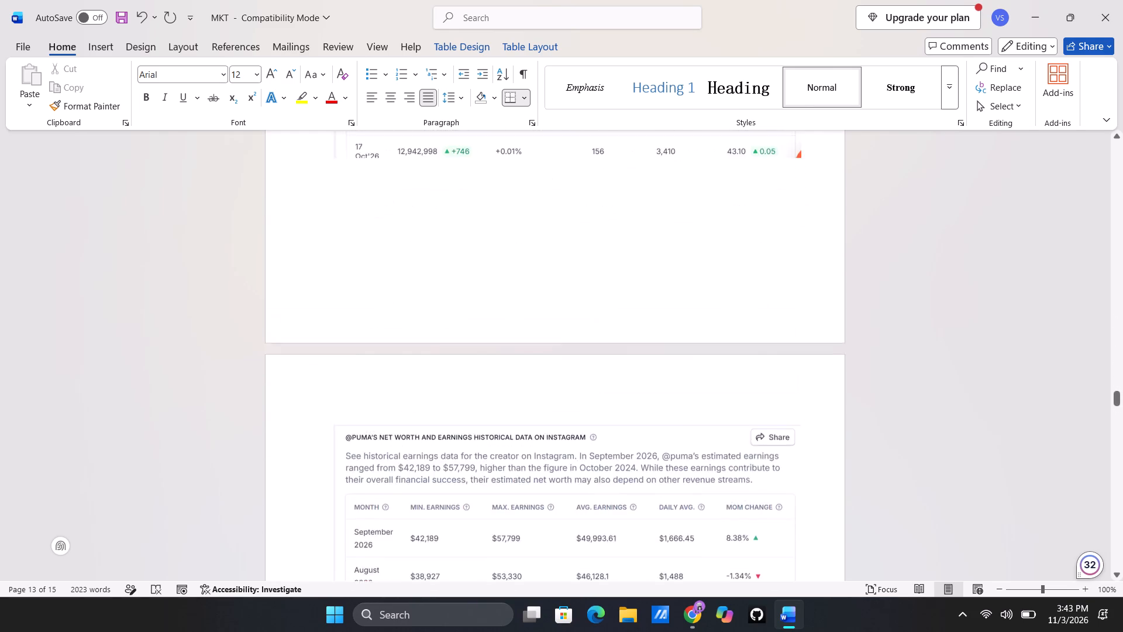
{"action": "scroll", "coordinate": [687, 331], "scroll_direction": "down", "scroll_amount": 1}
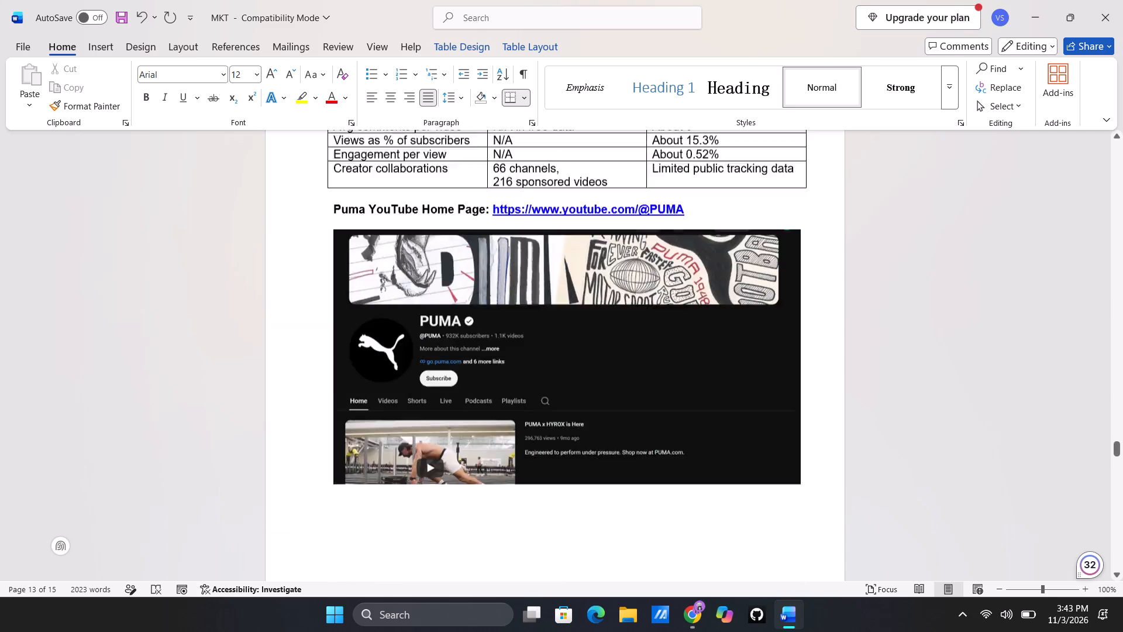
{"action": "scroll", "coordinate": [687, 331], "scroll_direction": "down", "scroll_amount": 1}
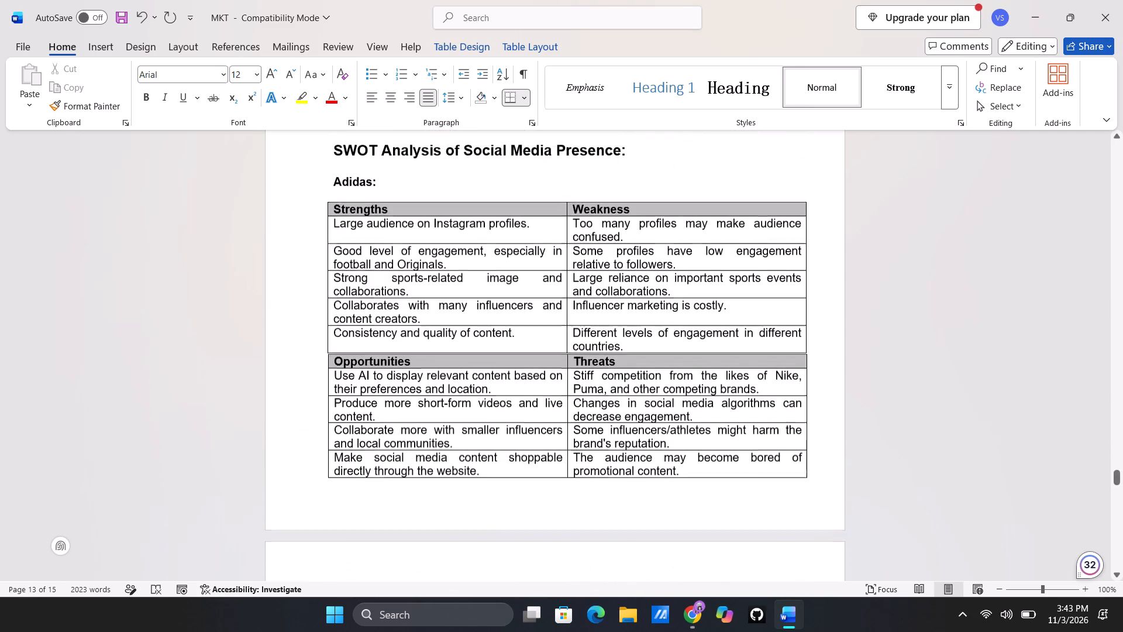
{"action": "scroll", "coordinate": [687, 331], "scroll_direction": "down", "scroll_amount": 1}
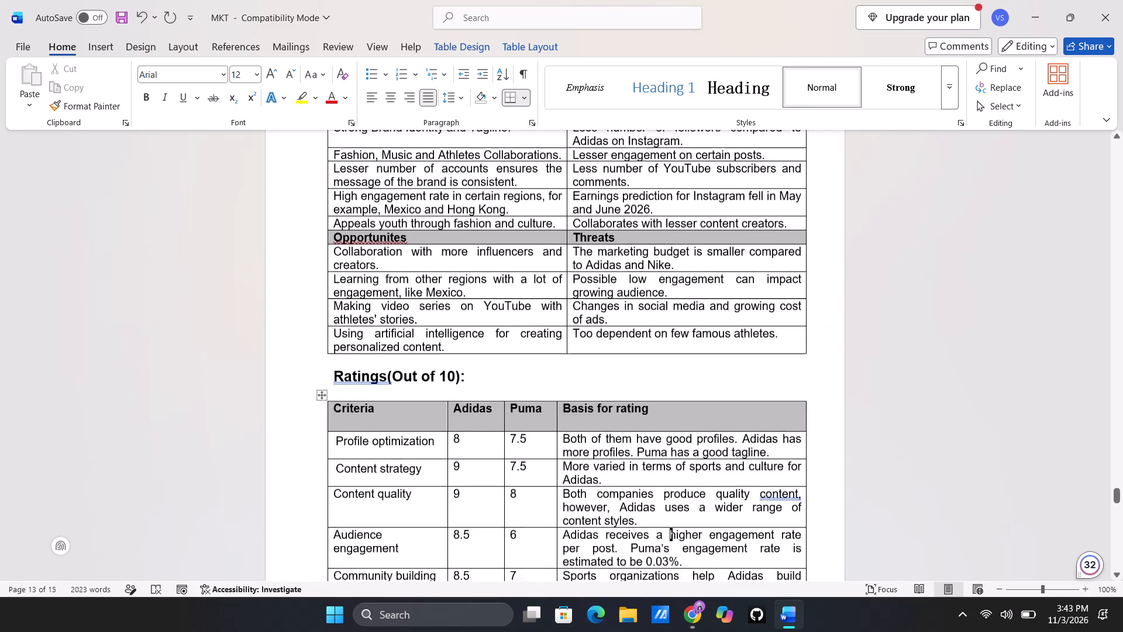
{"action": "scroll", "coordinate": [687, 331], "scroll_direction": "down", "scroll_amount": 1}
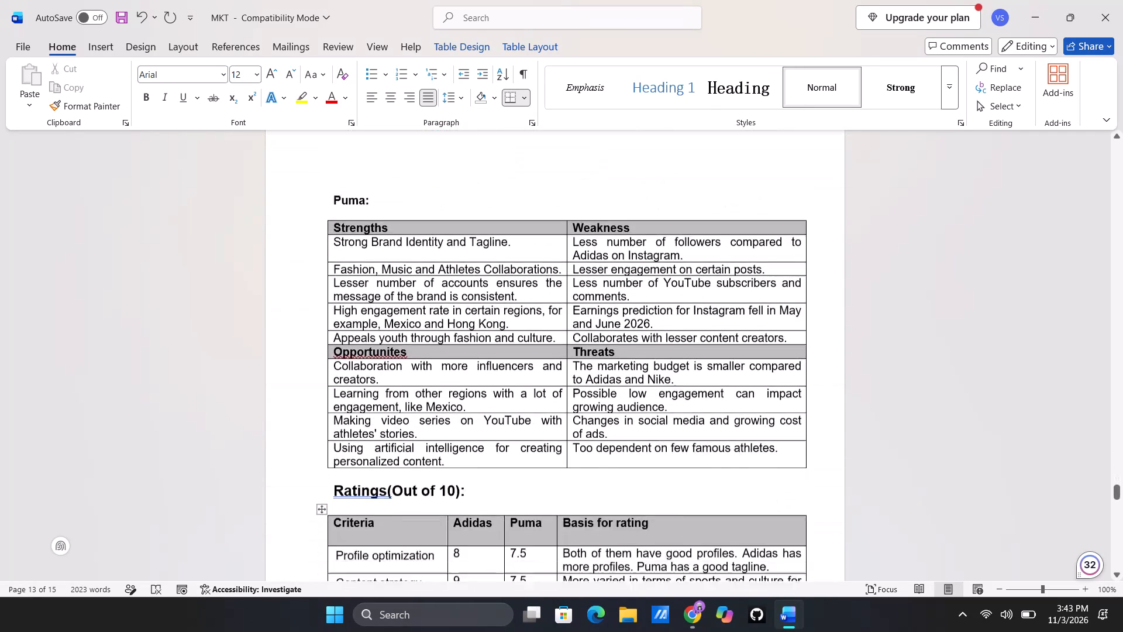
{"action": "scroll", "coordinate": [687, 331], "scroll_direction": "down", "scroll_amount": 2}
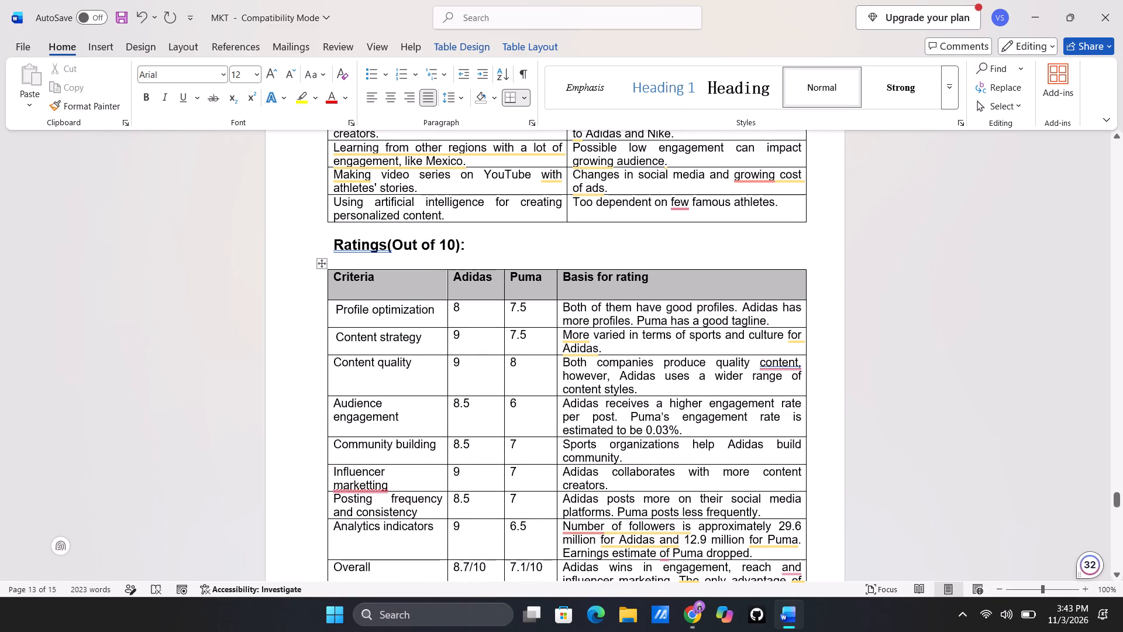
{"action": "scroll", "coordinate": [439, 365], "scroll_direction": "down", "scroll_amount": 1}
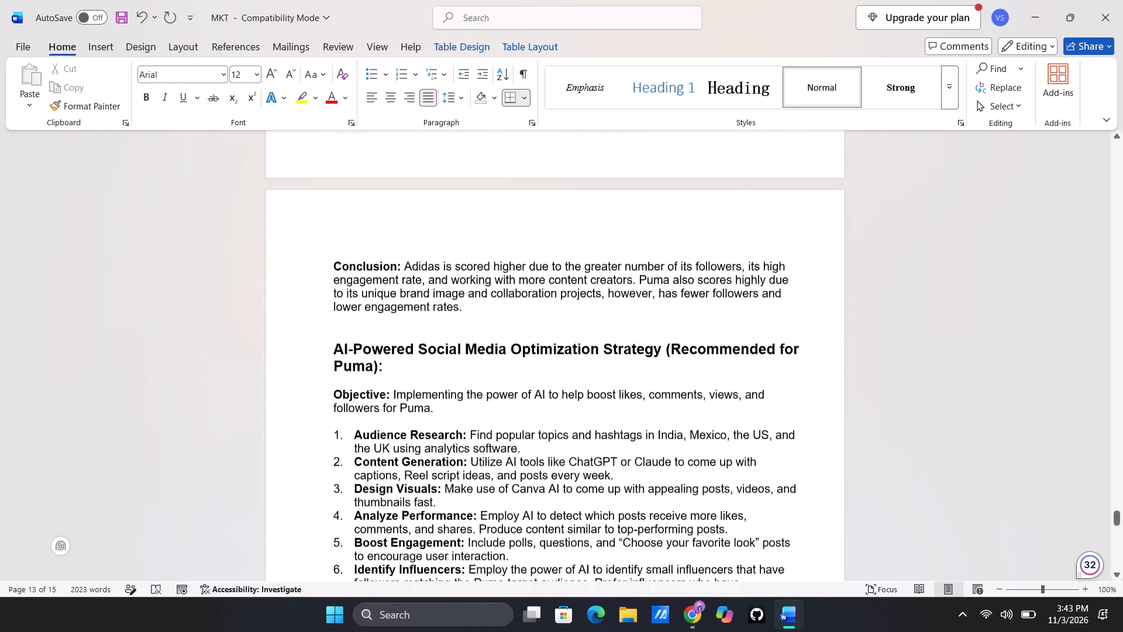
{"action": "scroll", "coordinate": [439, 365], "scroll_direction": "down", "scroll_amount": 1}
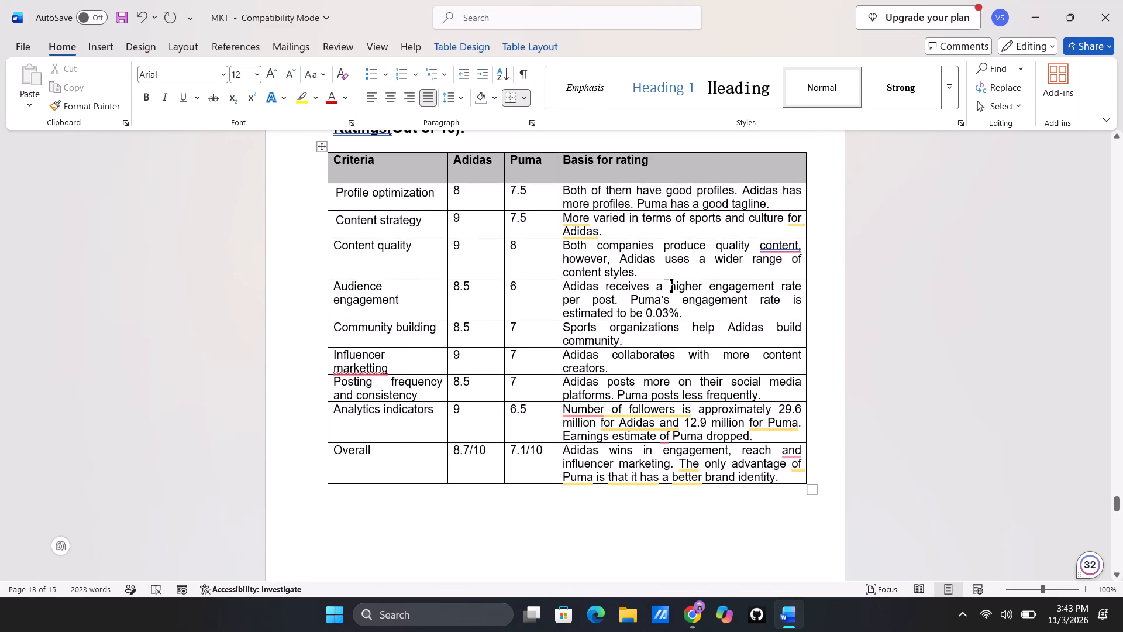
{"action": "scroll", "coordinate": [539, 270], "scroll_direction": "up", "scroll_amount": 2}
{"action": "scroll", "coordinate": [539, 270], "scroll_direction": "down", "scroll_amount": 2}
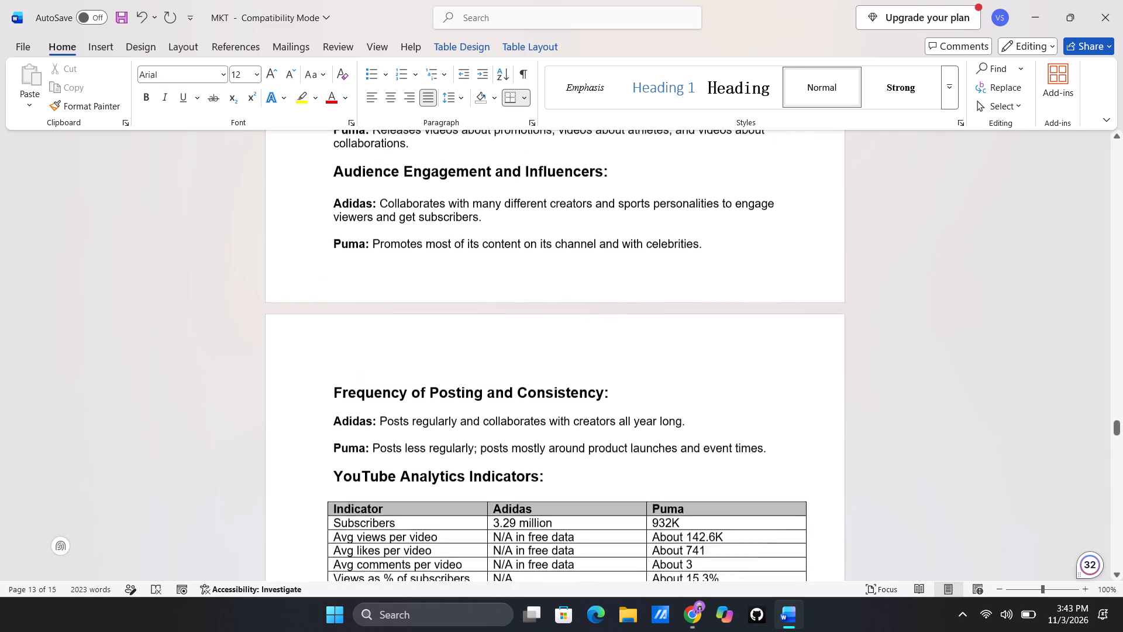
{"action": "scroll", "coordinate": [539, 270], "scroll_direction": "down", "scroll_amount": 1}
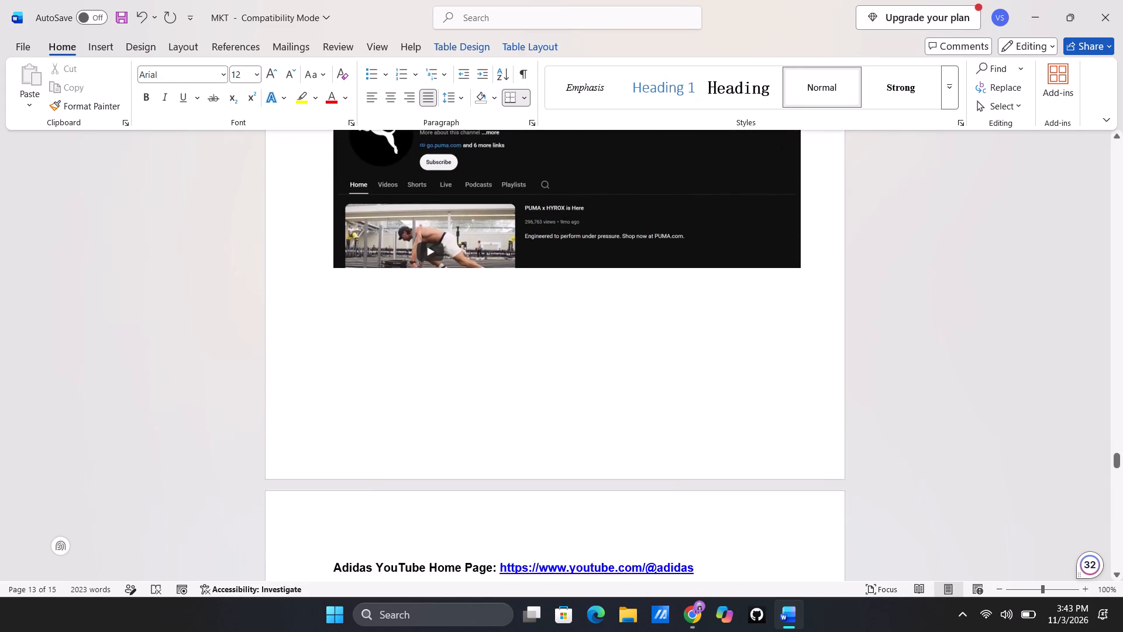
{"action": "scroll", "coordinate": [539, 270], "scroll_direction": "down", "scroll_amount": 2}
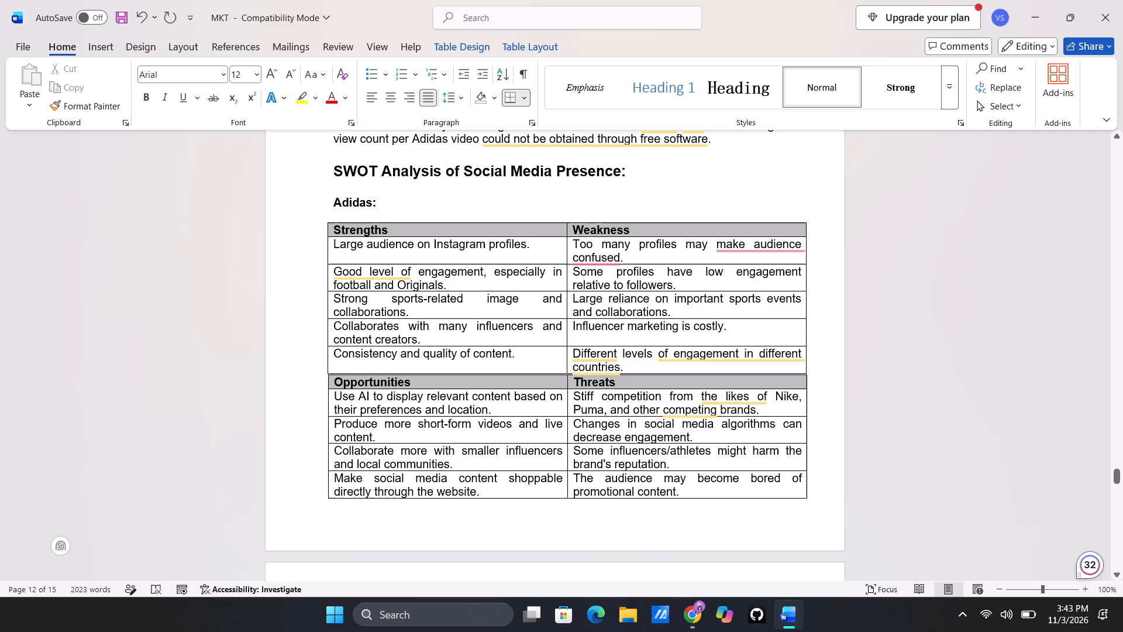
{"action": "scroll", "coordinate": [845, 264], "scroll_direction": "down", "scroll_amount": 1}
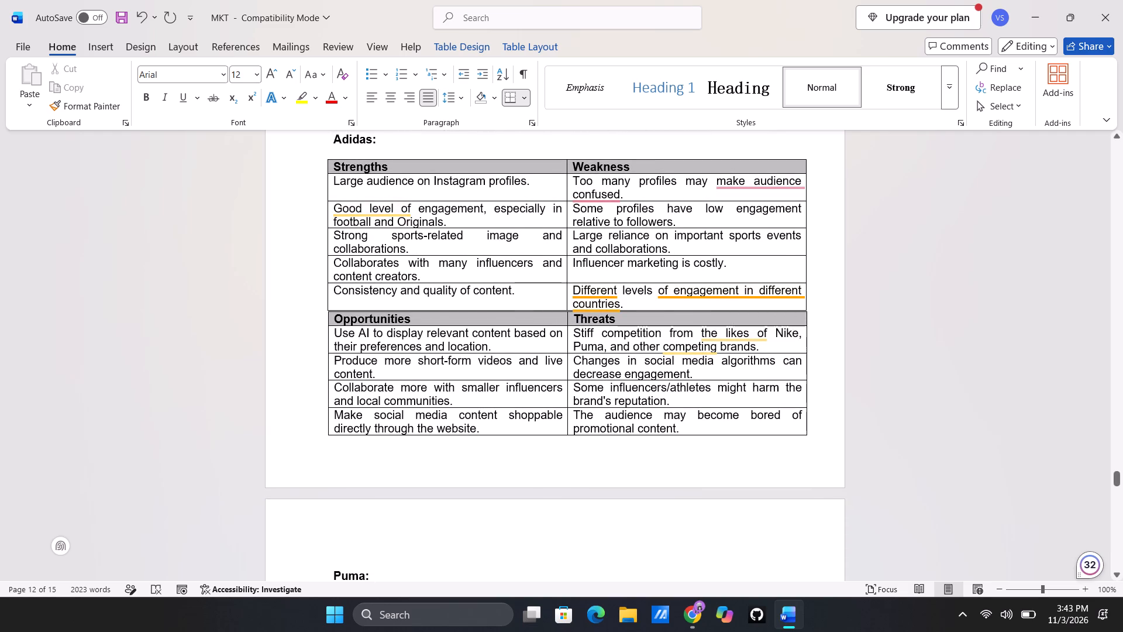
{"action": "scroll", "coordinate": [571, 308], "scroll_direction": "down", "scroll_amount": 1}
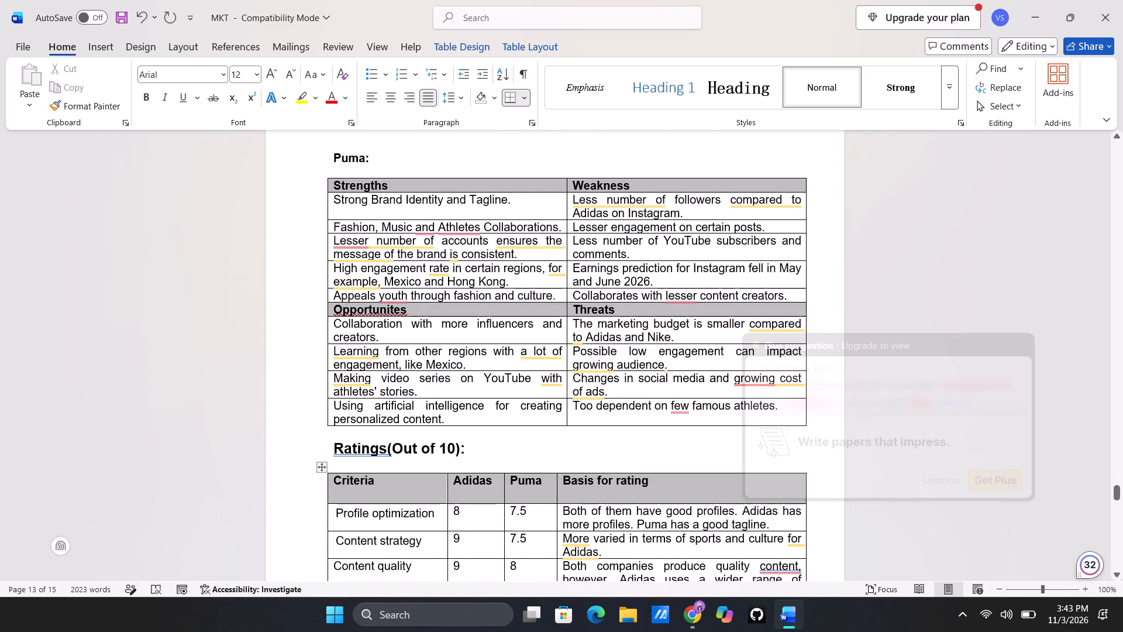
{"action": "scroll", "coordinate": [862, 283], "scroll_direction": "down", "scroll_amount": 1}
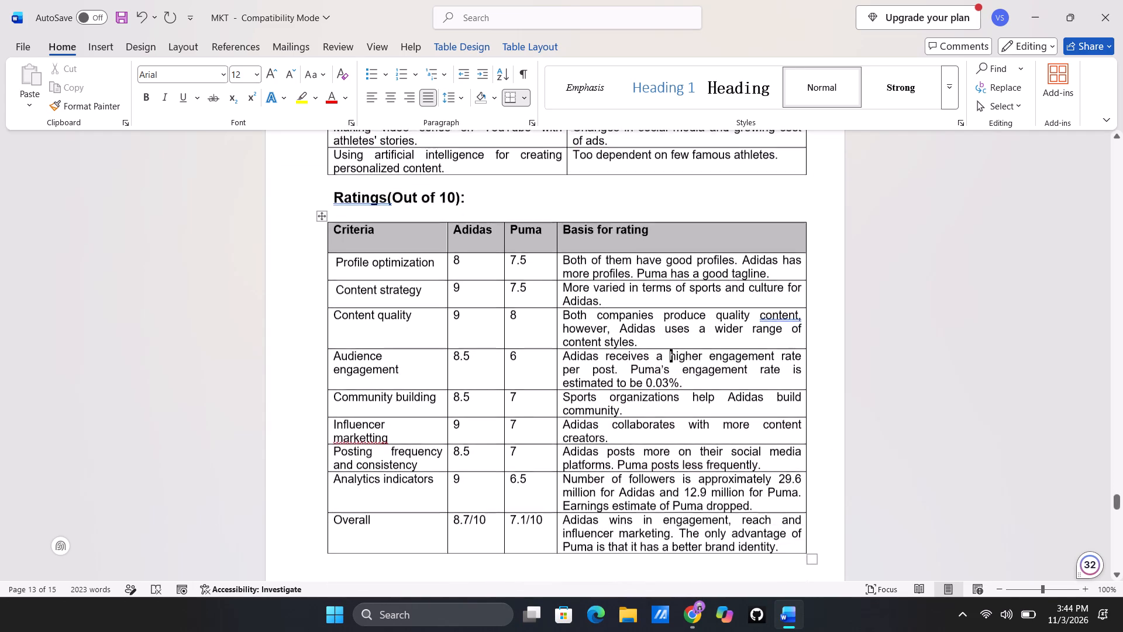
In the Adidas SWOT table's Weakness column, change "make audience confused" to "confuse the audience".
{"action": "scroll", "coordinate": [862, 283], "scroll_direction": "up", "scroll_amount": 1}
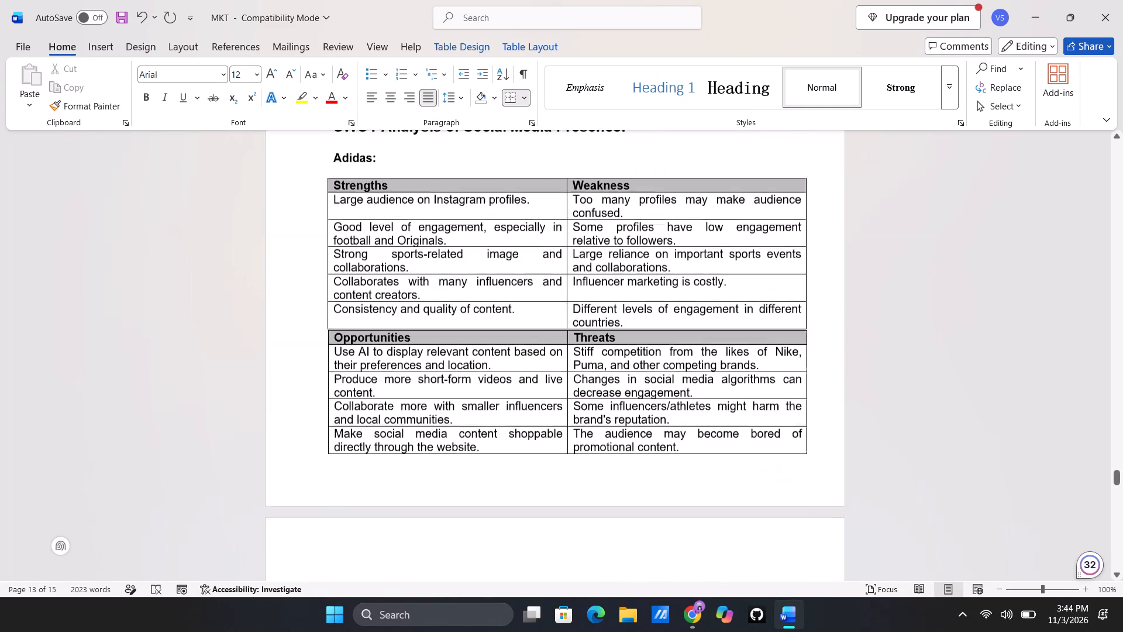
{"action": "scroll", "coordinate": [862, 283], "scroll_direction": "up", "scroll_amount": 1}
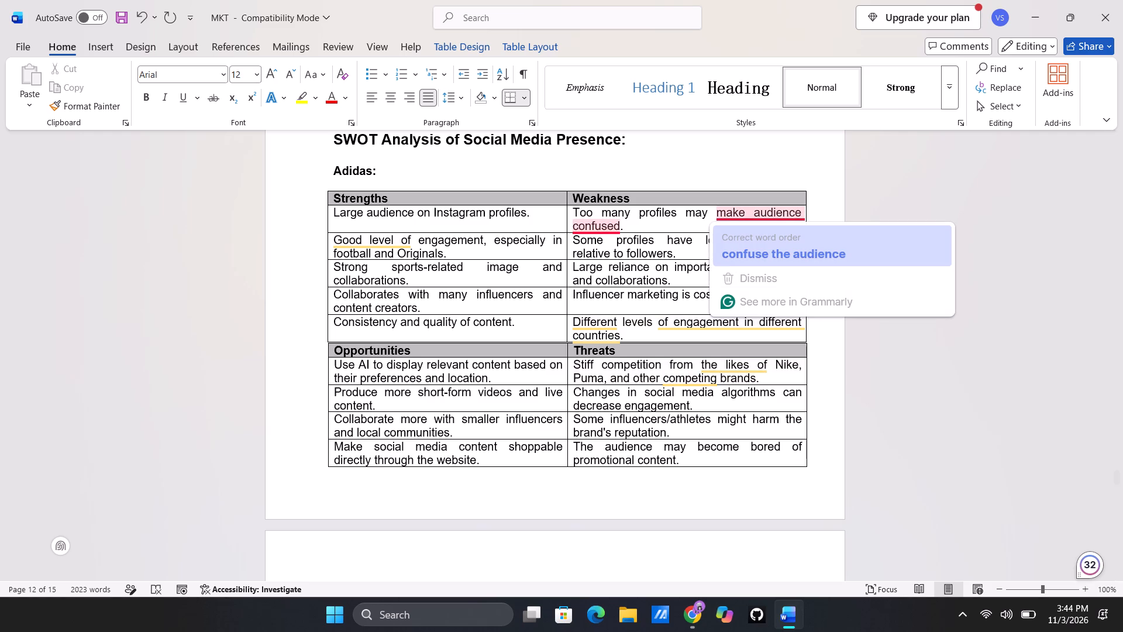
{"action": "left_click", "coordinate": [744, 254]}
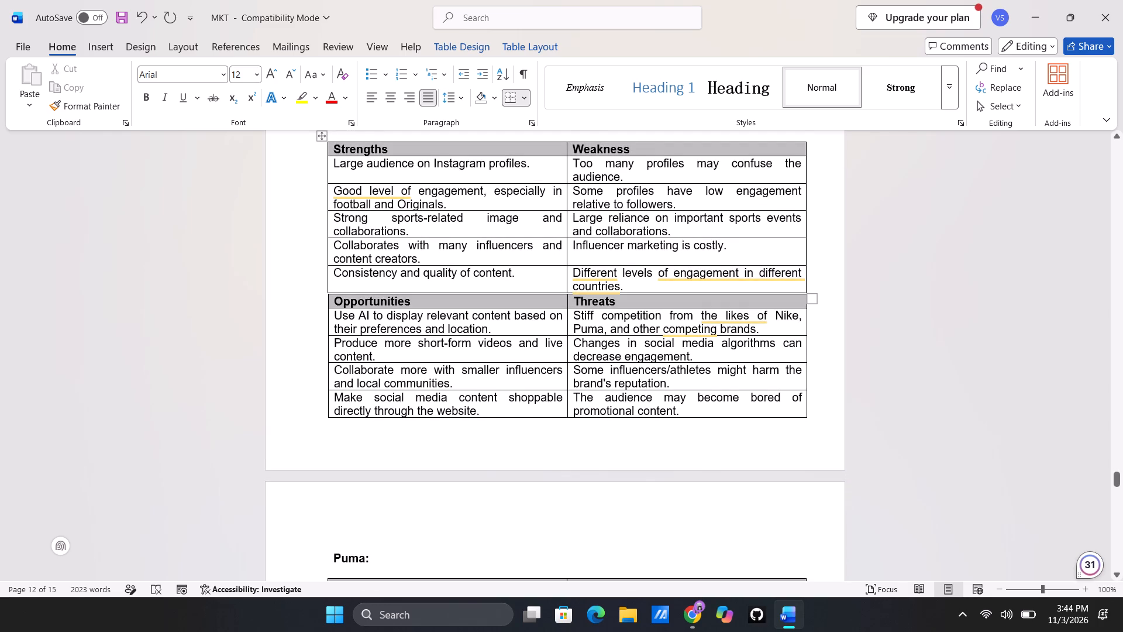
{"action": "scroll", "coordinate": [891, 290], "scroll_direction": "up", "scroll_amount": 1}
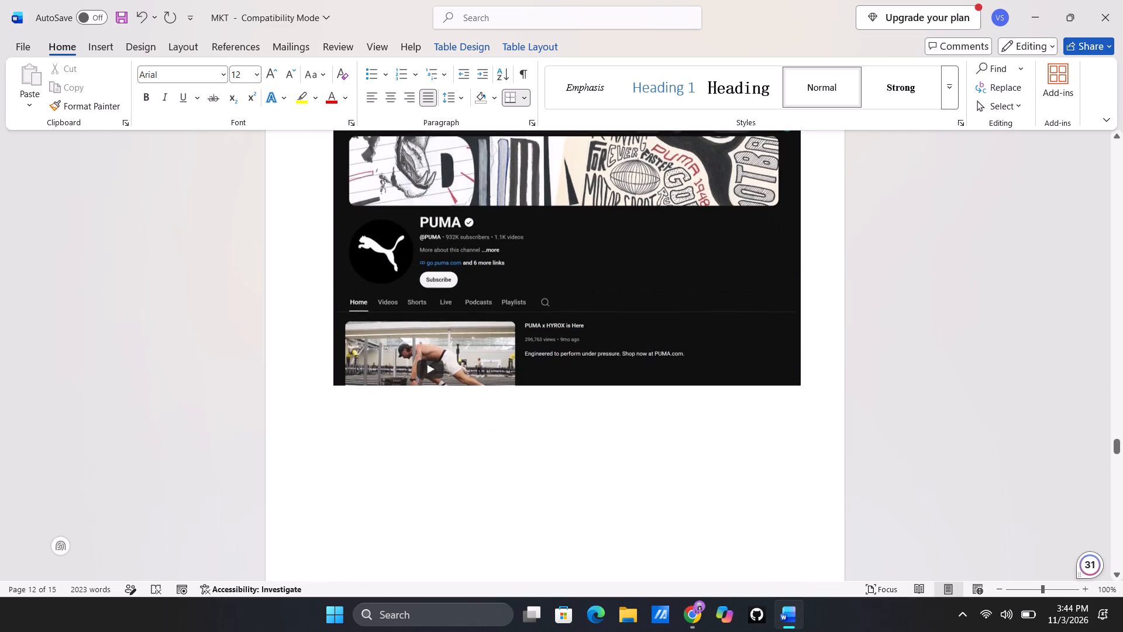
Review the report's YouTube and Instagram analytics, influencer marketing, ratings and AI strategy sections for remaining flagged errors.
{"action": "scroll", "coordinate": [891, 290], "scroll_direction": "up", "scroll_amount": 2}
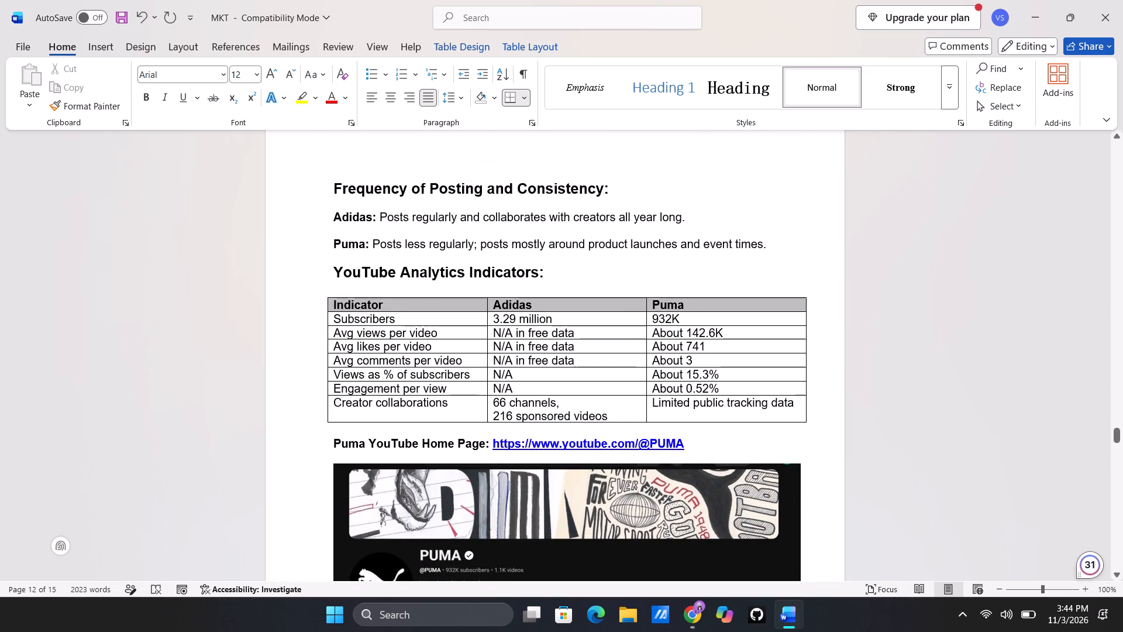
{"action": "scroll", "coordinate": [891, 290], "scroll_direction": "up", "scroll_amount": 1}
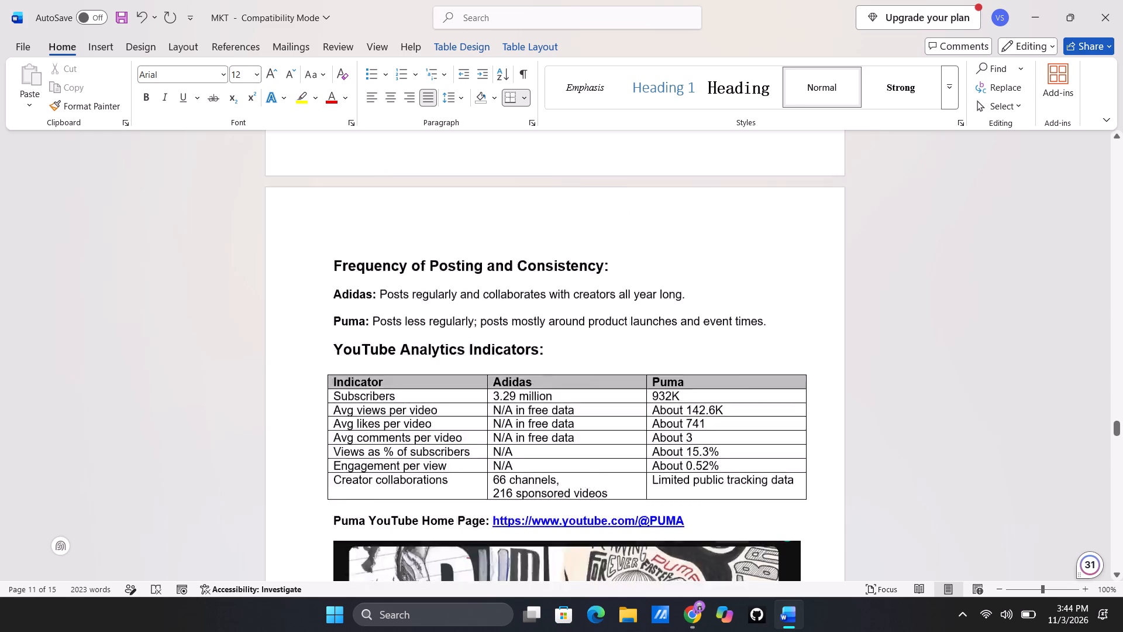
{"action": "scroll", "coordinate": [891, 290], "scroll_direction": "up", "scroll_amount": 2}
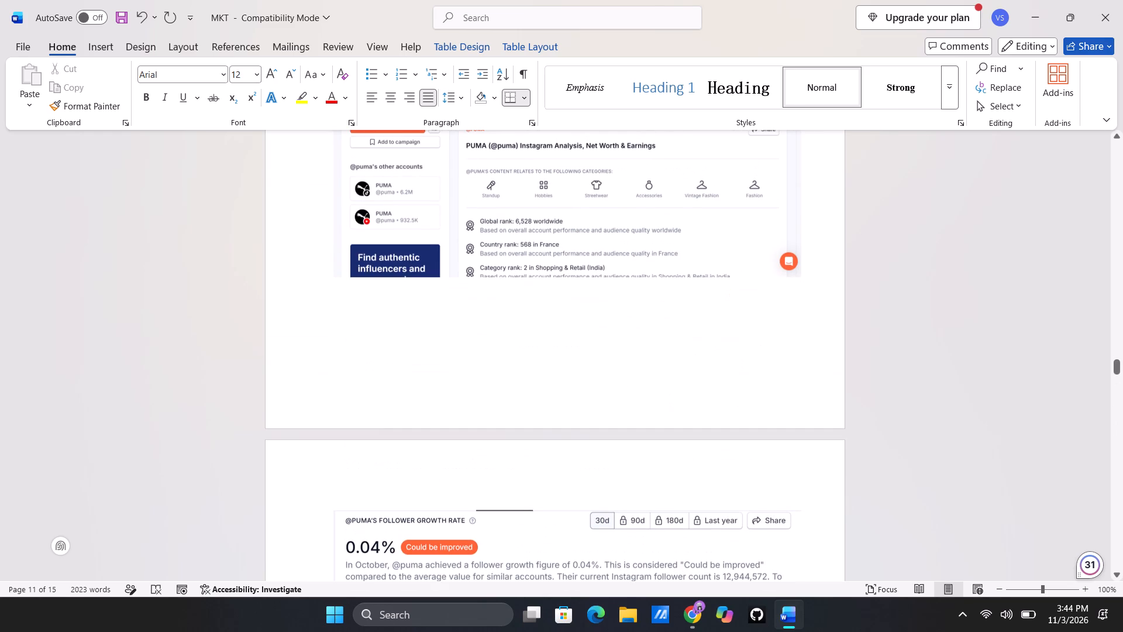
{"action": "scroll", "coordinate": [891, 290], "scroll_direction": "up", "scroll_amount": 2}
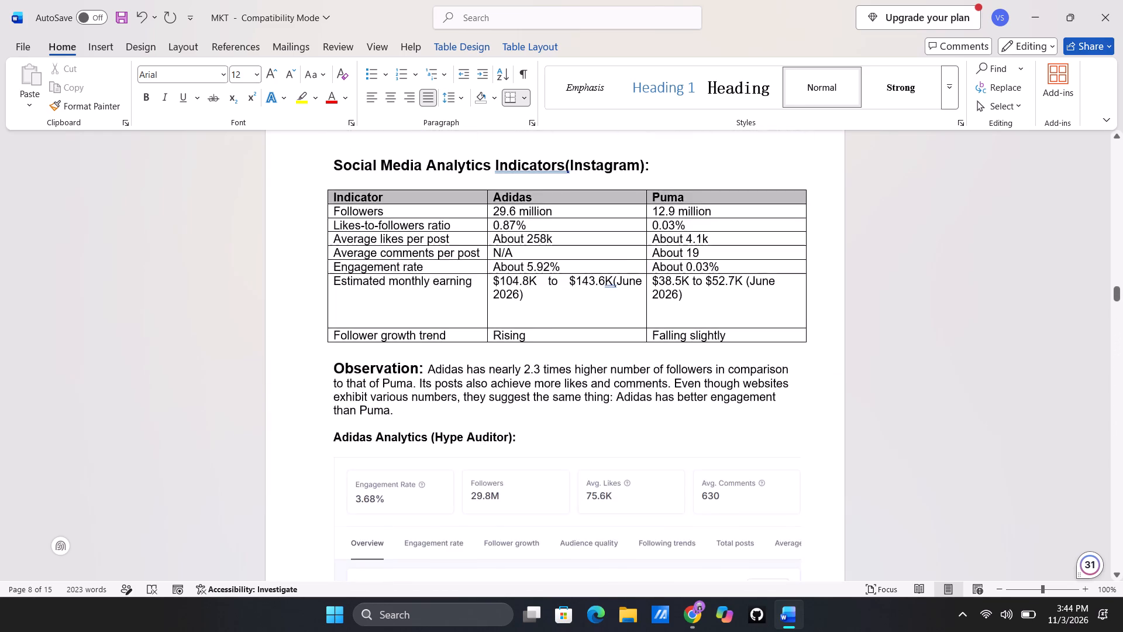
{"action": "scroll", "coordinate": [891, 290], "scroll_direction": "up", "scroll_amount": 1}
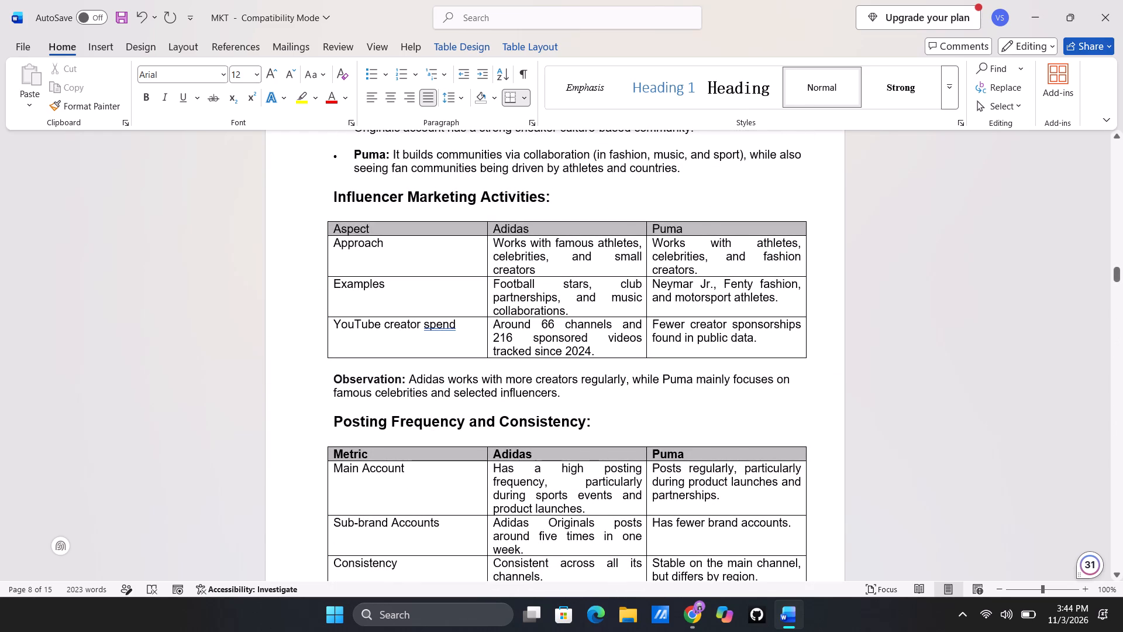
{"action": "scroll", "coordinate": [891, 290], "scroll_direction": "down", "scroll_amount": 1}
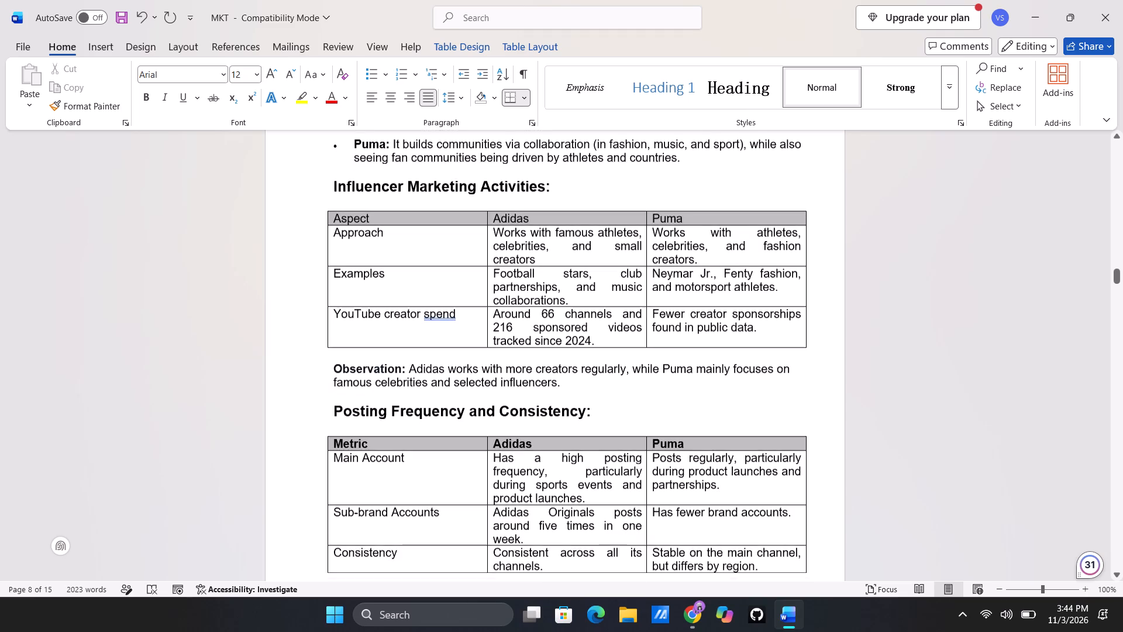
{"action": "scroll", "coordinate": [891, 290], "scroll_direction": "down", "scroll_amount": 2}
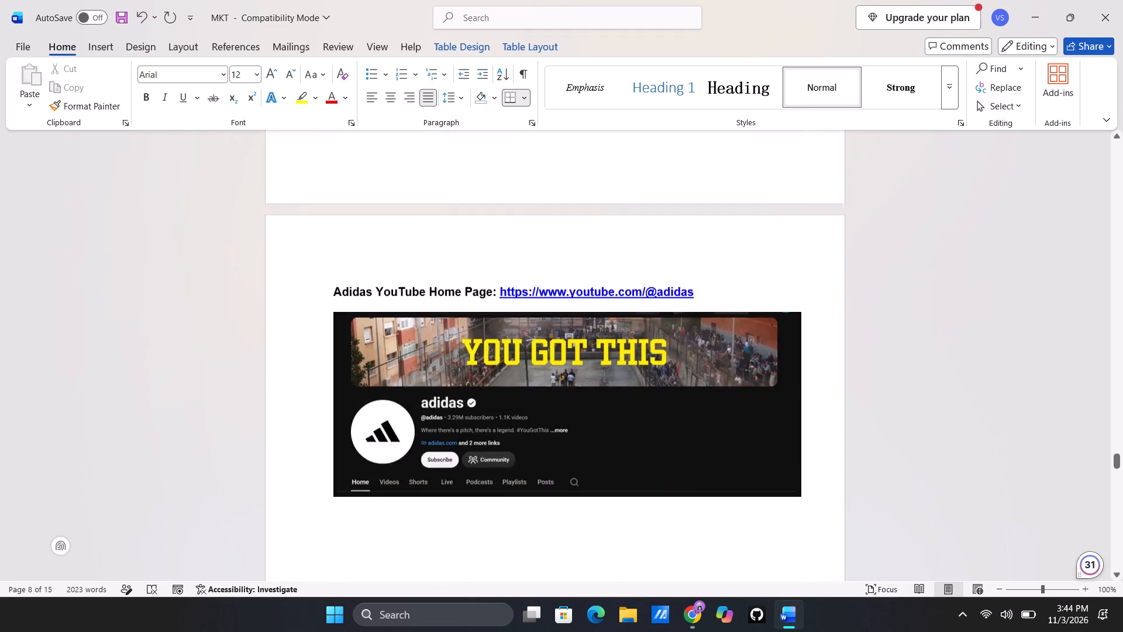
{"action": "scroll", "coordinate": [891, 290], "scroll_direction": "down", "scroll_amount": 1}
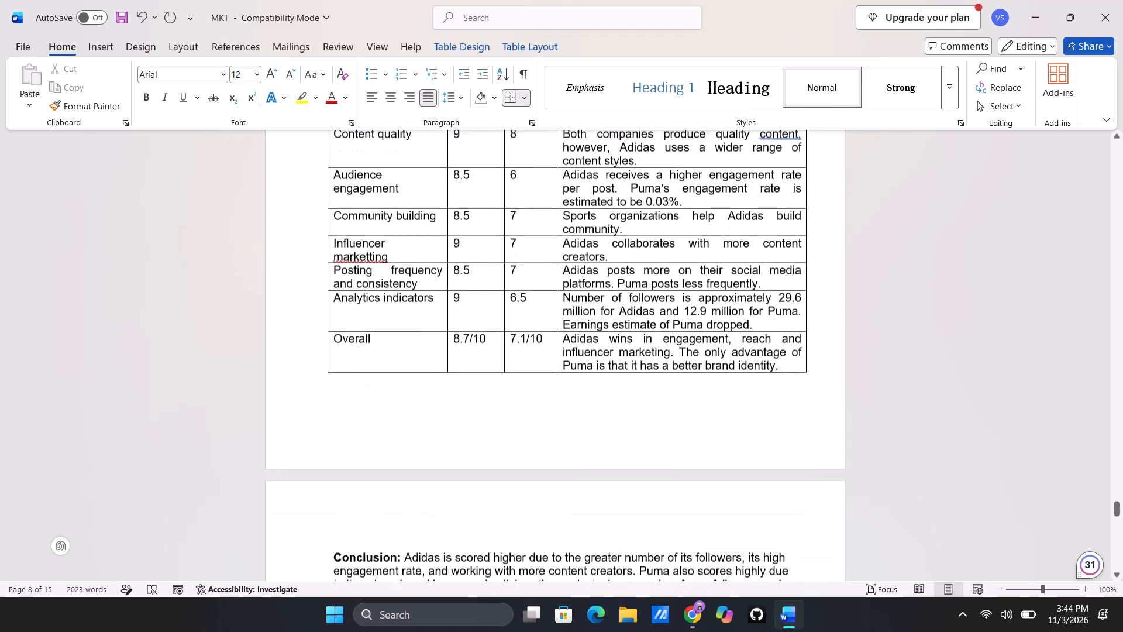
{"action": "scroll", "coordinate": [891, 290], "scroll_direction": "down", "scroll_amount": 1}
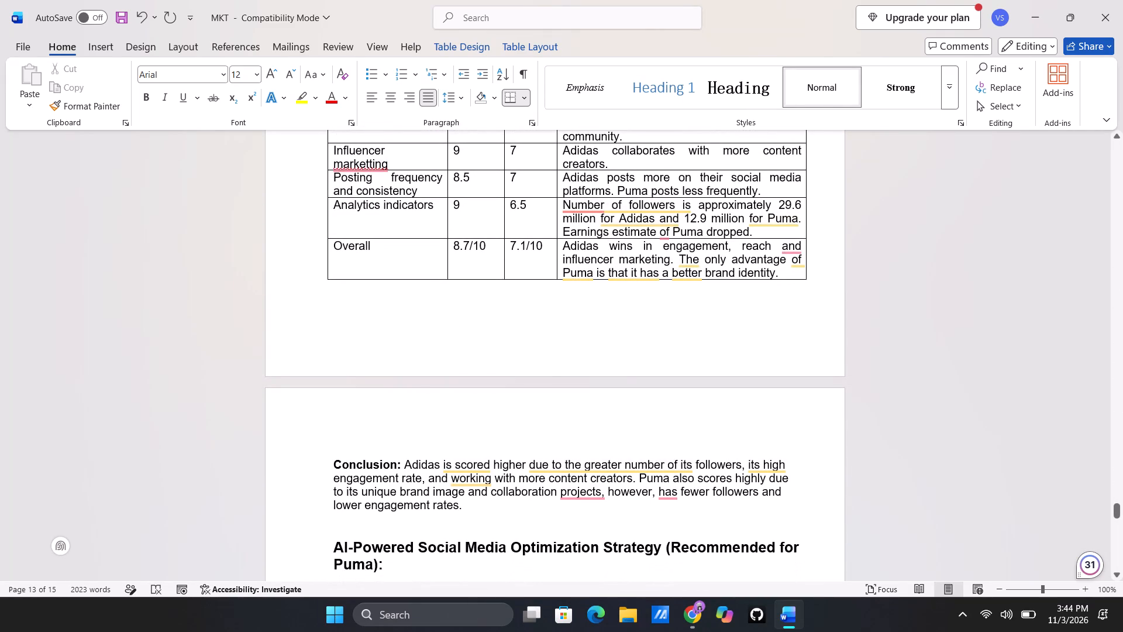
{"action": "scroll", "coordinate": [891, 290], "scroll_direction": "down", "scroll_amount": 1}
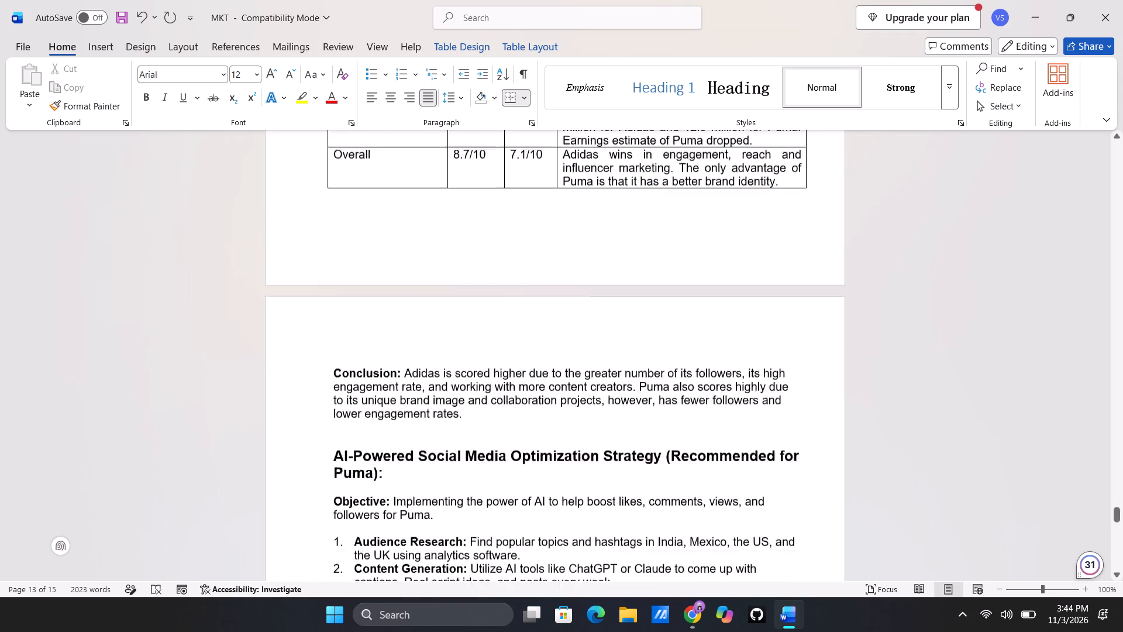
In the Limitations paragraph, correct the punctuation around "therefore" so it reads "websites; therefore, they may differ".
{"action": "scroll", "coordinate": [891, 290], "scroll_direction": "down", "scroll_amount": 2}
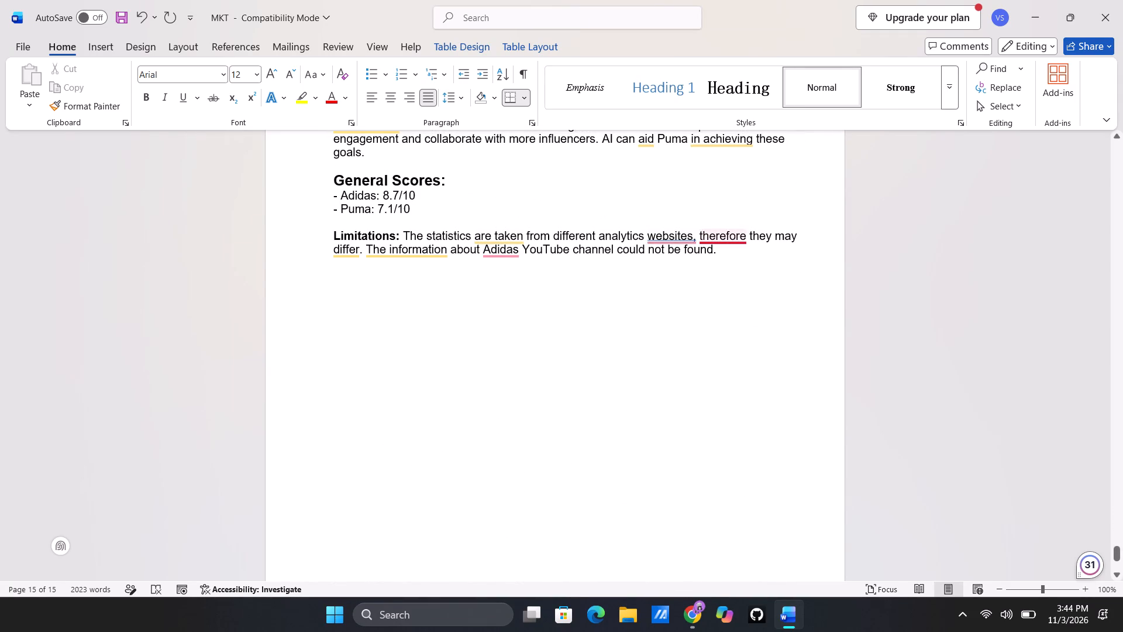
{"action": "left_click", "coordinate": [676, 284]}
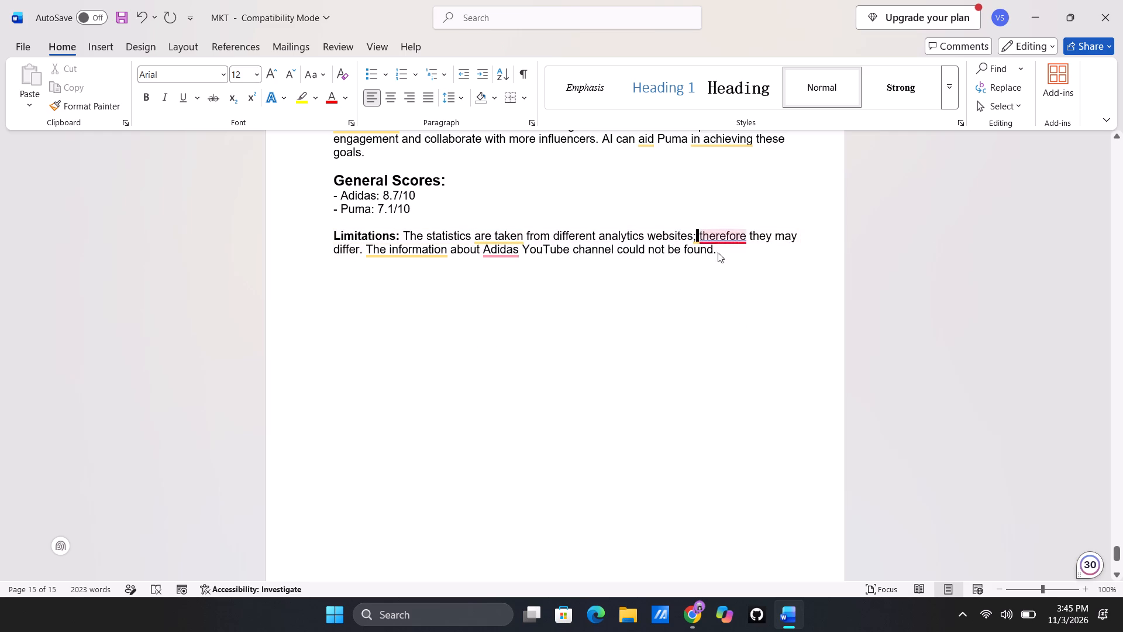
{"action": "left_click", "coordinate": [721, 270]}
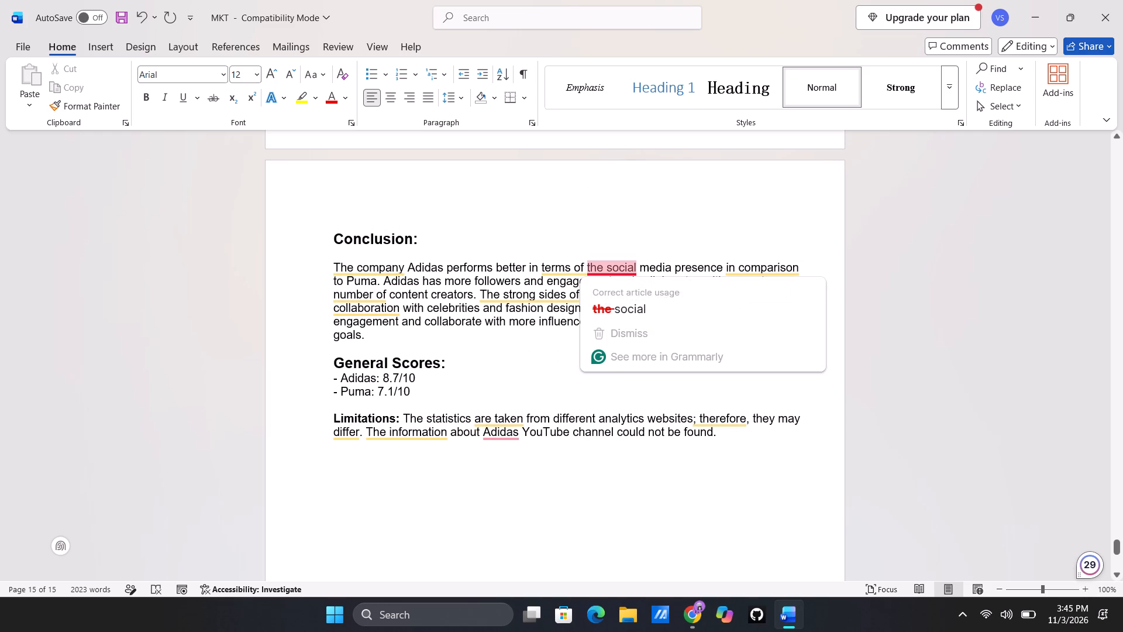
Remove "the" before "social media presence" in the final Conclusion's first sentence.
{"action": "left_click", "coordinate": [602, 310]}
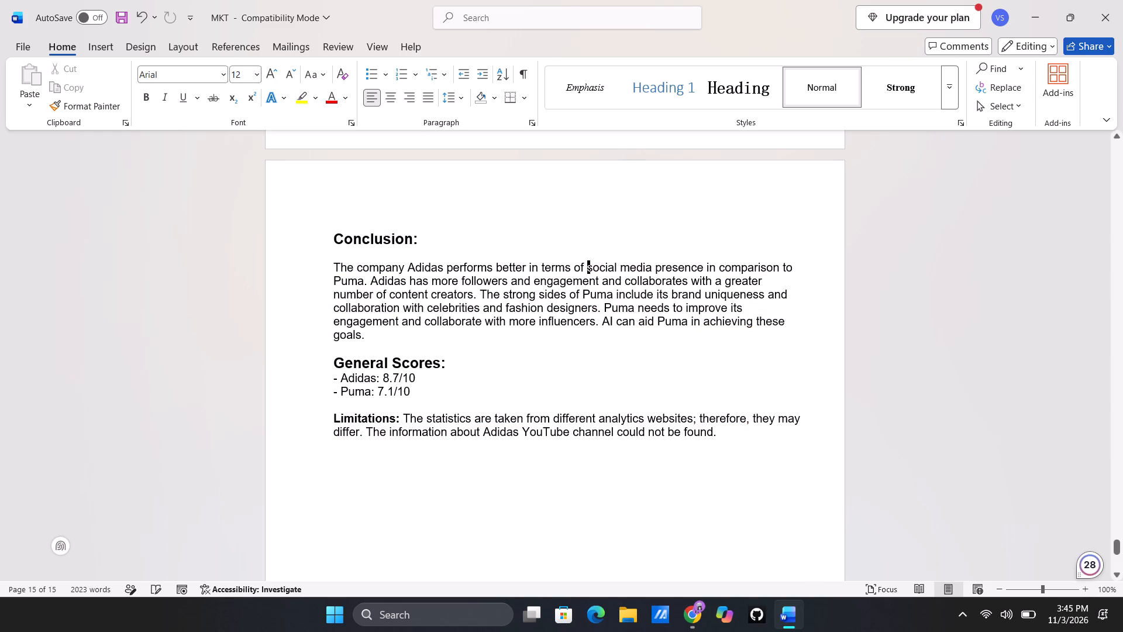
Insert "a" before "growing number of Puma's social media followers" in the Expected Result paragraph.
{"action": "scroll", "coordinate": [564, 374], "scroll_direction": "up", "scroll_amount": 1}
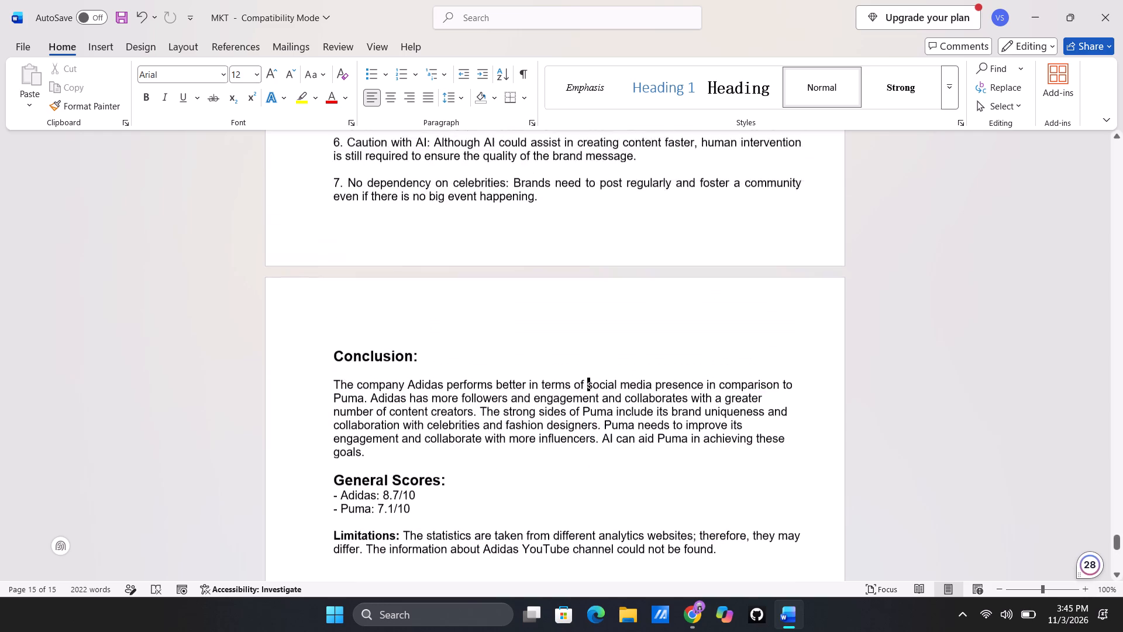
{"action": "scroll", "coordinate": [564, 374], "scroll_direction": "up", "scroll_amount": 1}
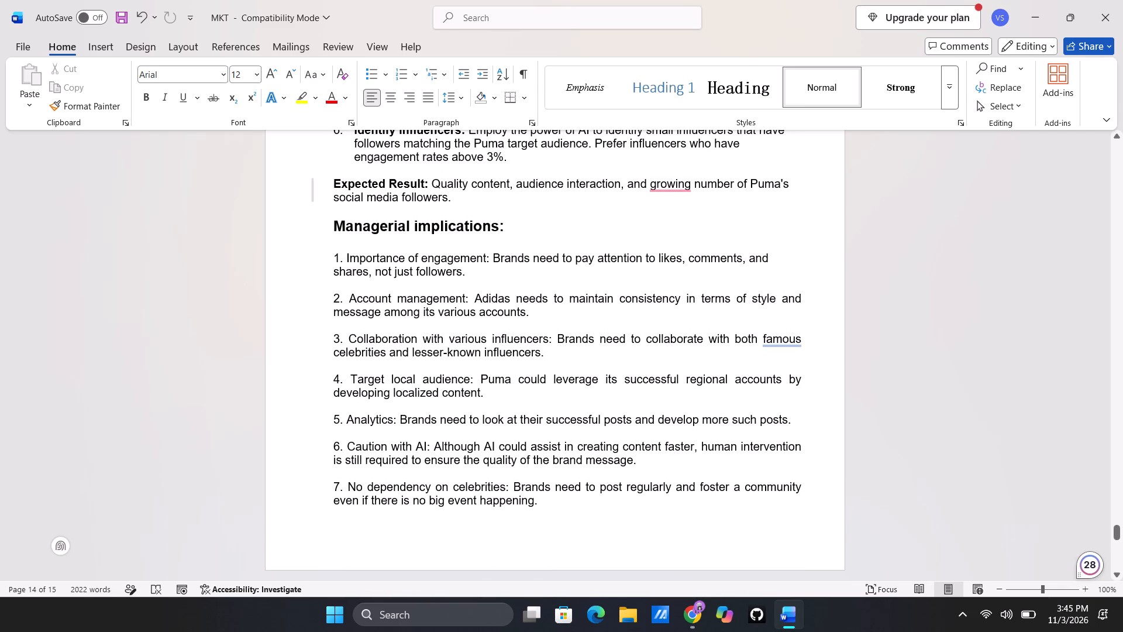
{"action": "left_click", "coordinate": [674, 223]}
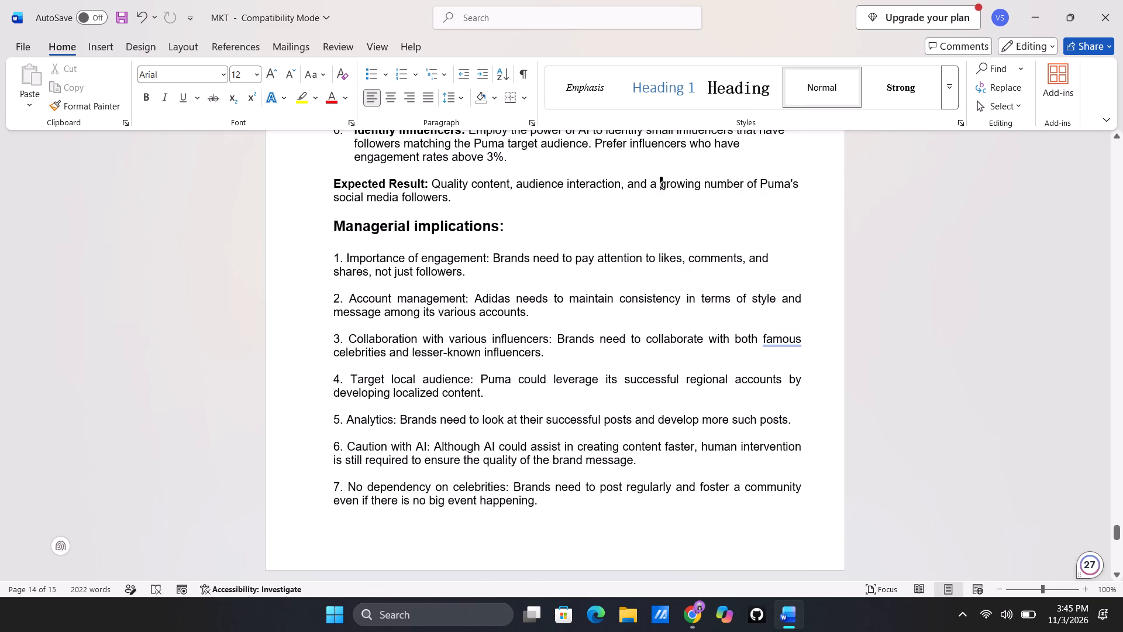
In the AI strategy's Objective sentence, change "Implementing" to "Implemented".
{"action": "scroll", "coordinate": [674, 223], "scroll_direction": "up", "scroll_amount": 1}
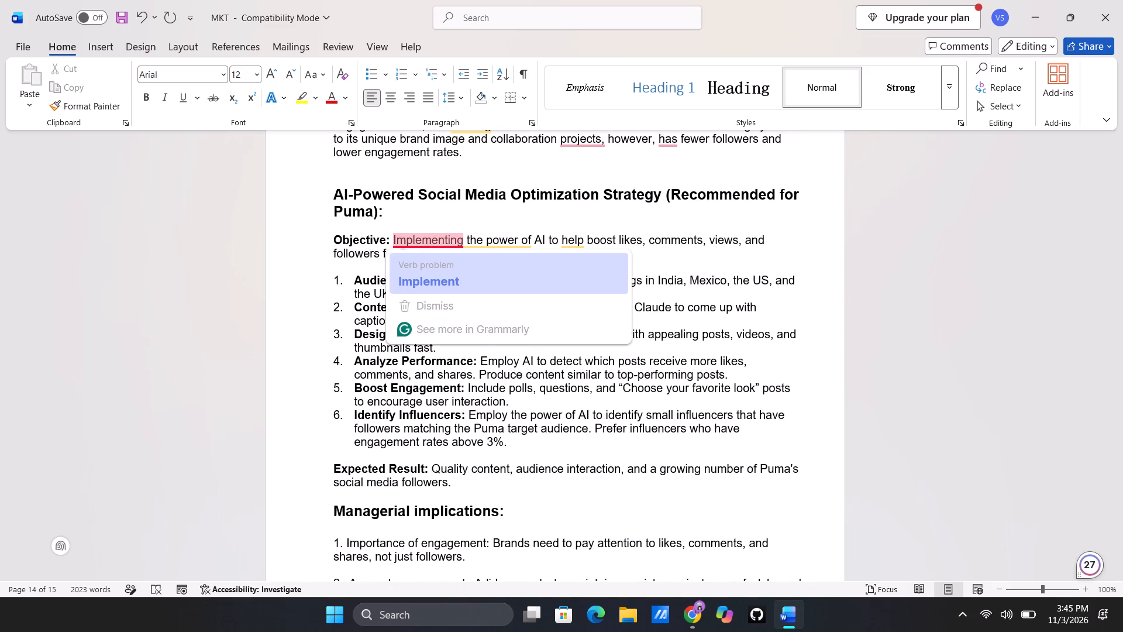
{"action": "left_click", "coordinate": [444, 277]}
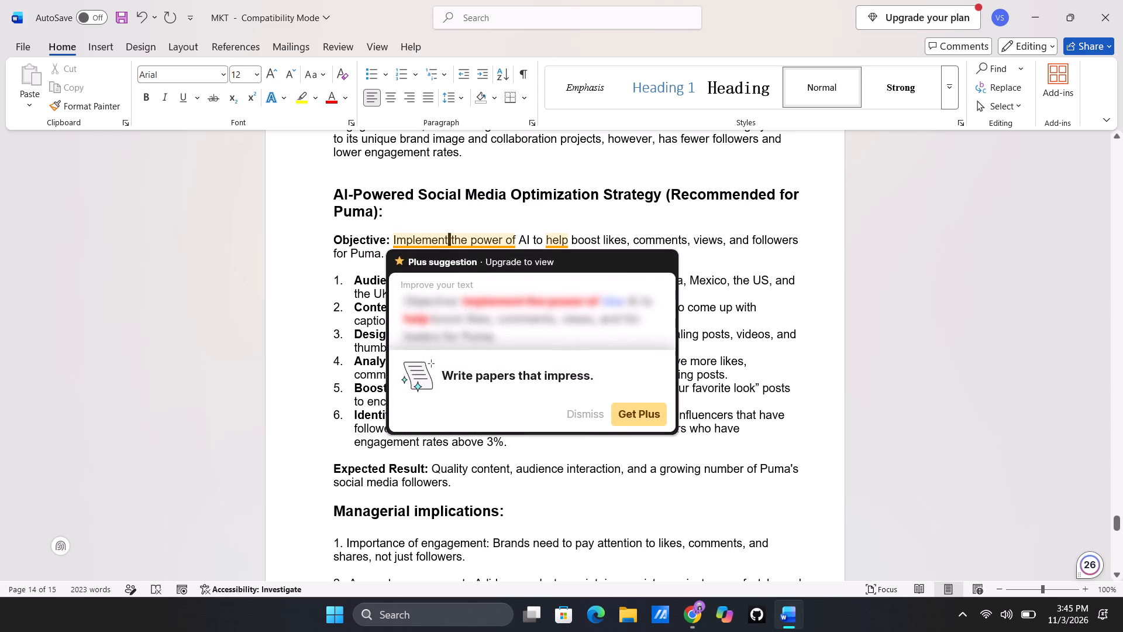
{"action": "type", "text": "ed"}
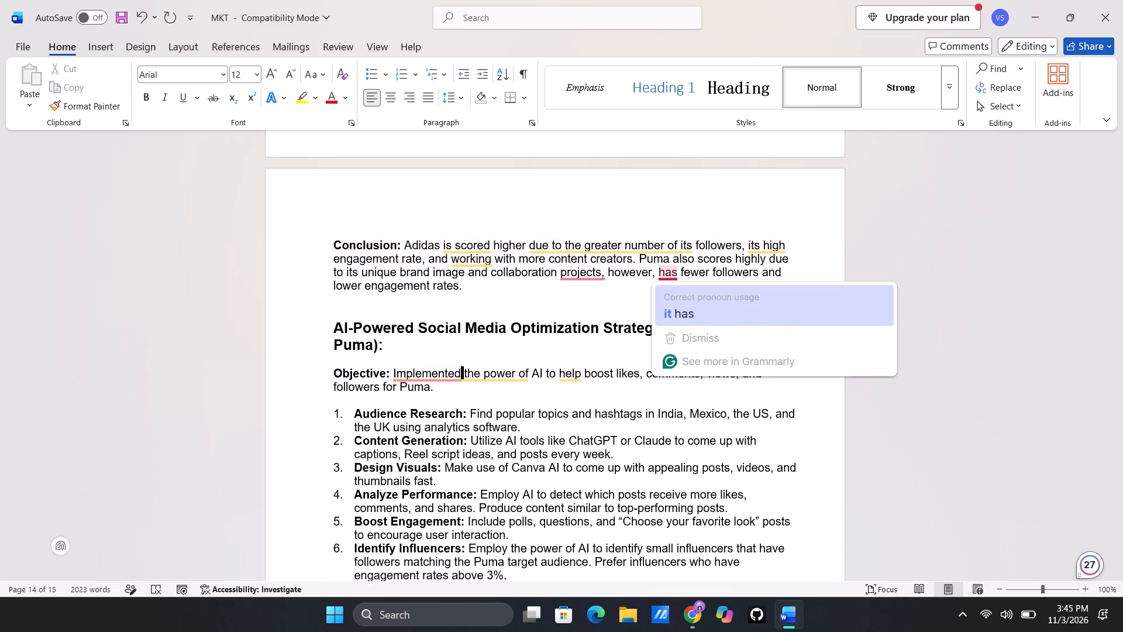
Insert "it" before "has fewer followers" in the Conclusion paragraph below the ratings table.
{"action": "left_click", "coordinate": [674, 311]}
Correct "marketting" to "marketing" in the ratings table's Influencer row.
{"action": "scroll", "coordinate": [674, 311], "scroll_direction": "up", "scroll_amount": 1}
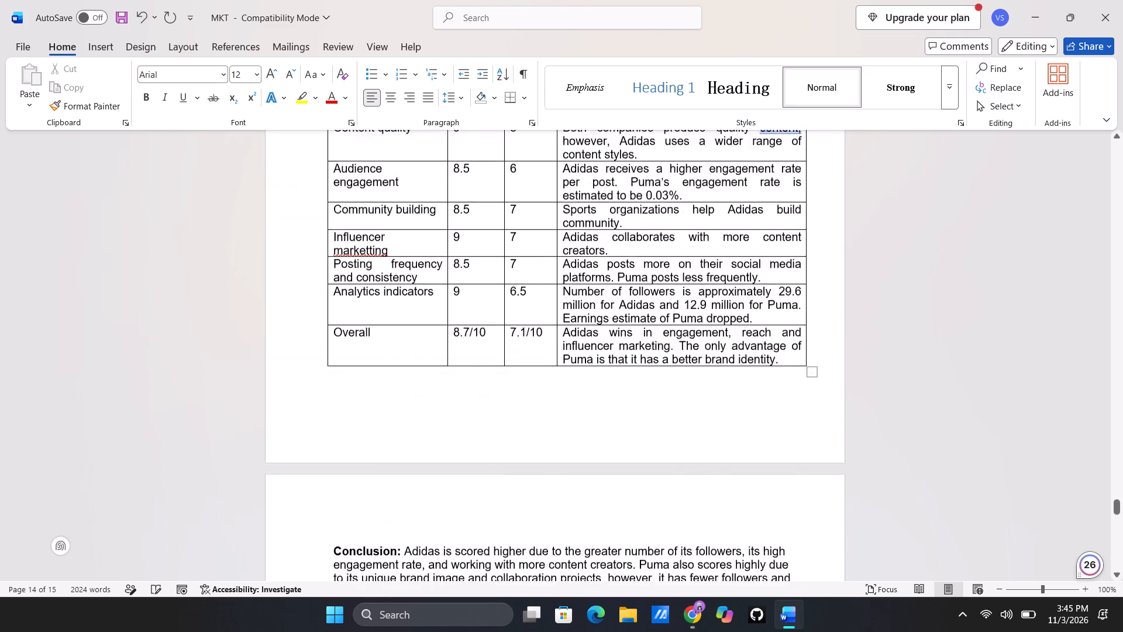
{"action": "scroll", "coordinate": [674, 311], "scroll_direction": "up", "scroll_amount": 1}
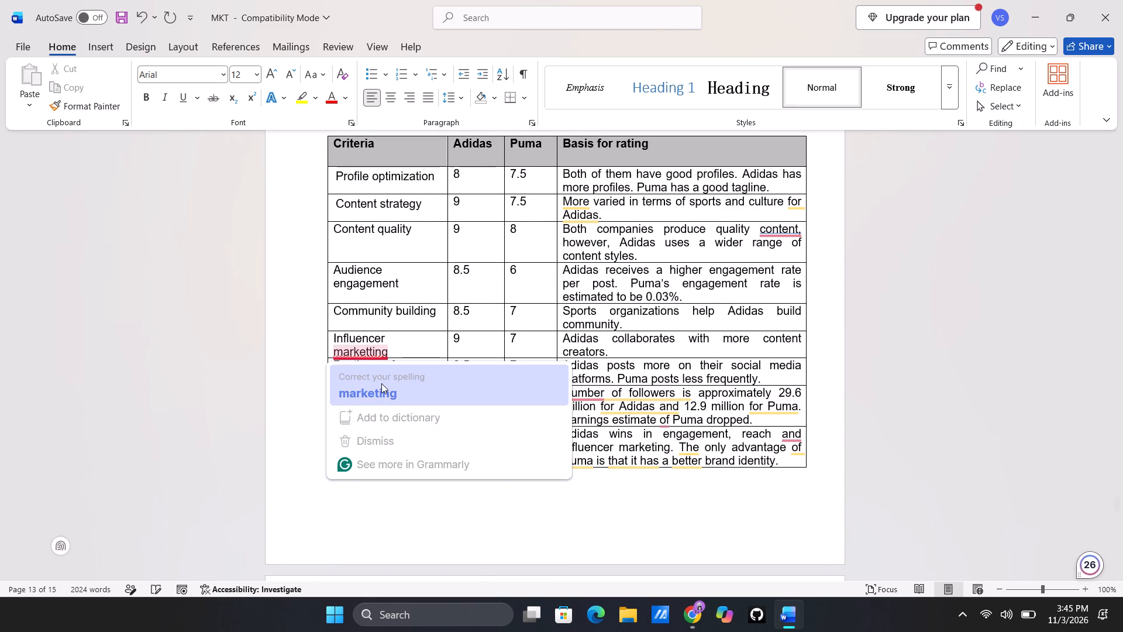
{"action": "left_click", "coordinate": [381, 383]}
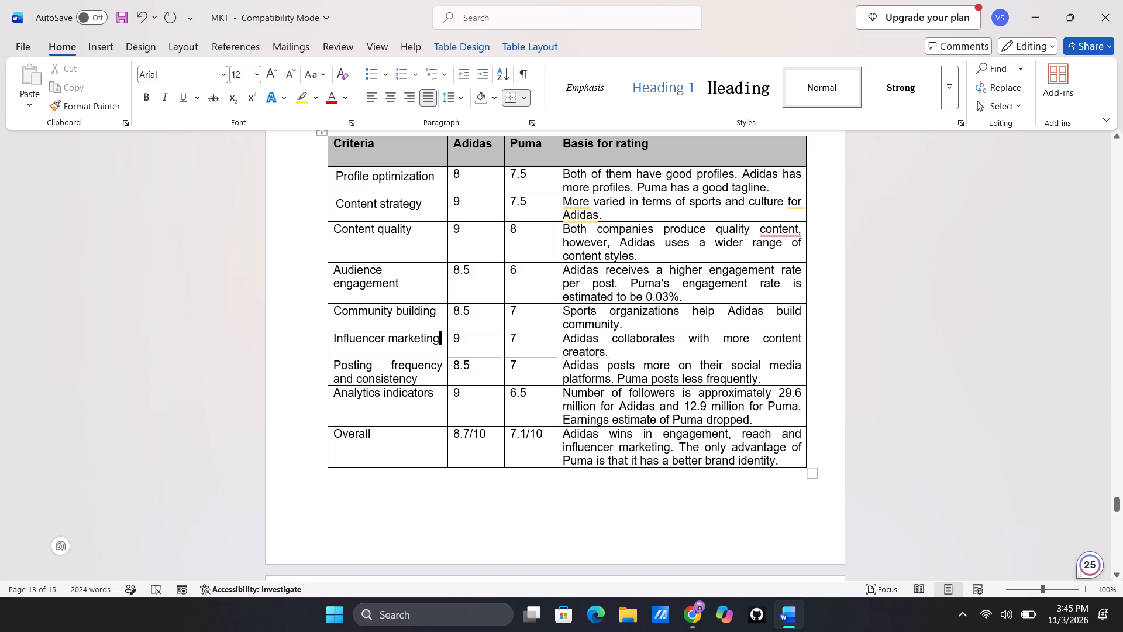
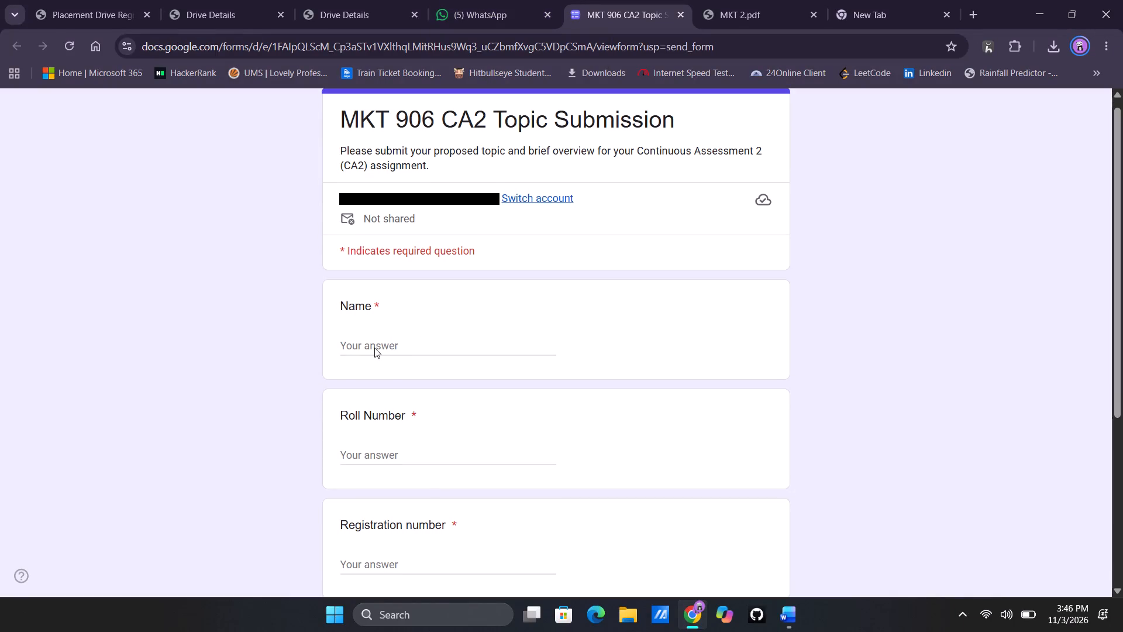
Start the Name answer in the MKT 906 CA2 Topic Submission form in Google Chrome.
{"action": "left_click", "coordinate": [382, 344]}
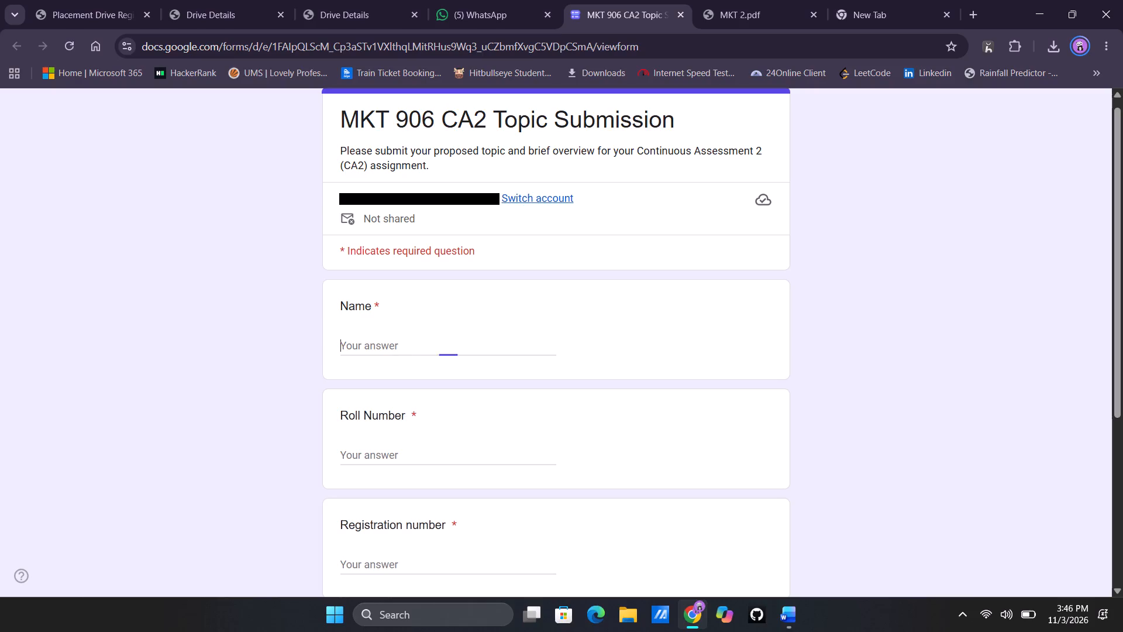
Fill in the student's identification details: name, roll number and registration number.
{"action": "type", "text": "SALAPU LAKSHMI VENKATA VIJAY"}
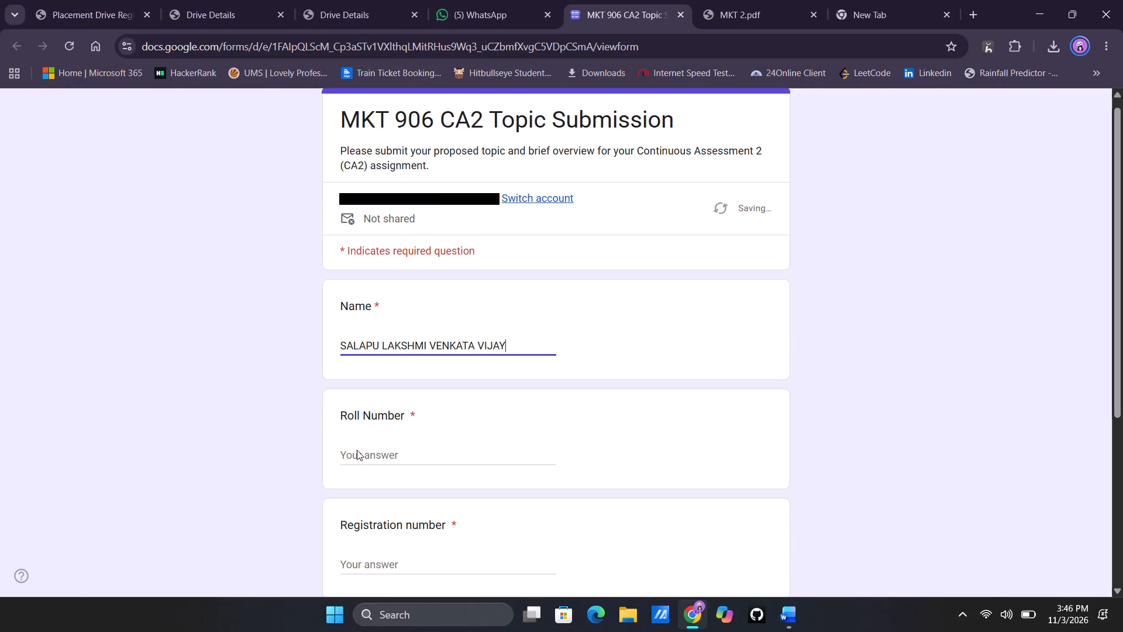
{"action": "left_click", "coordinate": [381, 458]}
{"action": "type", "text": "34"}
{"action": "scroll", "coordinate": [381, 458], "scroll_direction": "down", "scroll_amount": 1}
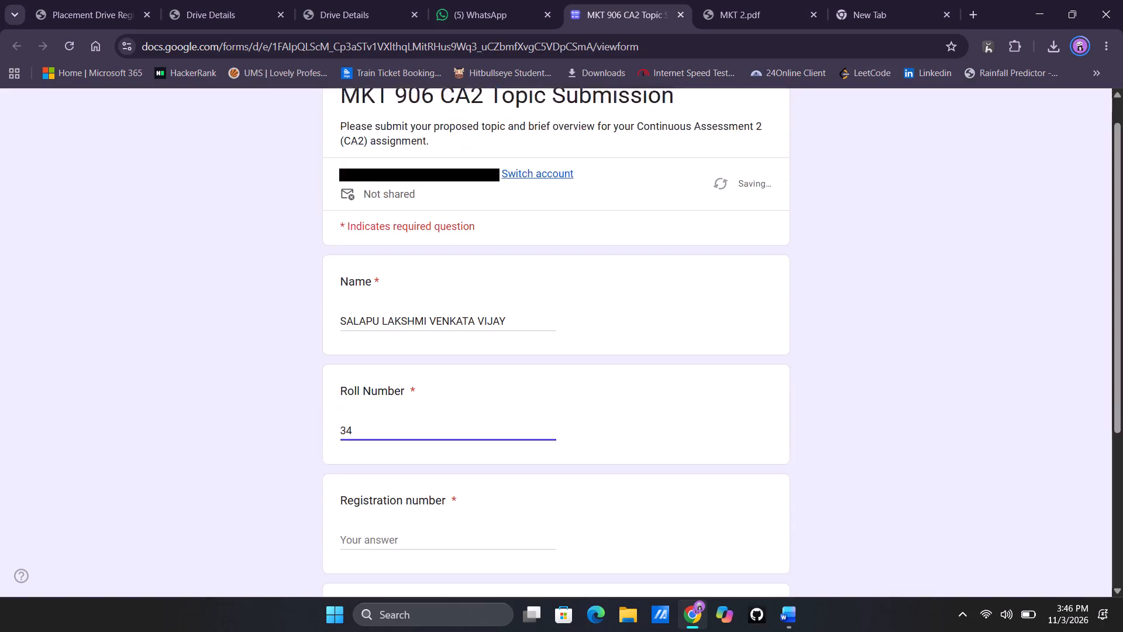
{"action": "scroll", "coordinate": [381, 458], "scroll_direction": "down", "scroll_amount": 2}
{"action": "left_click", "coordinate": [419, 438]}
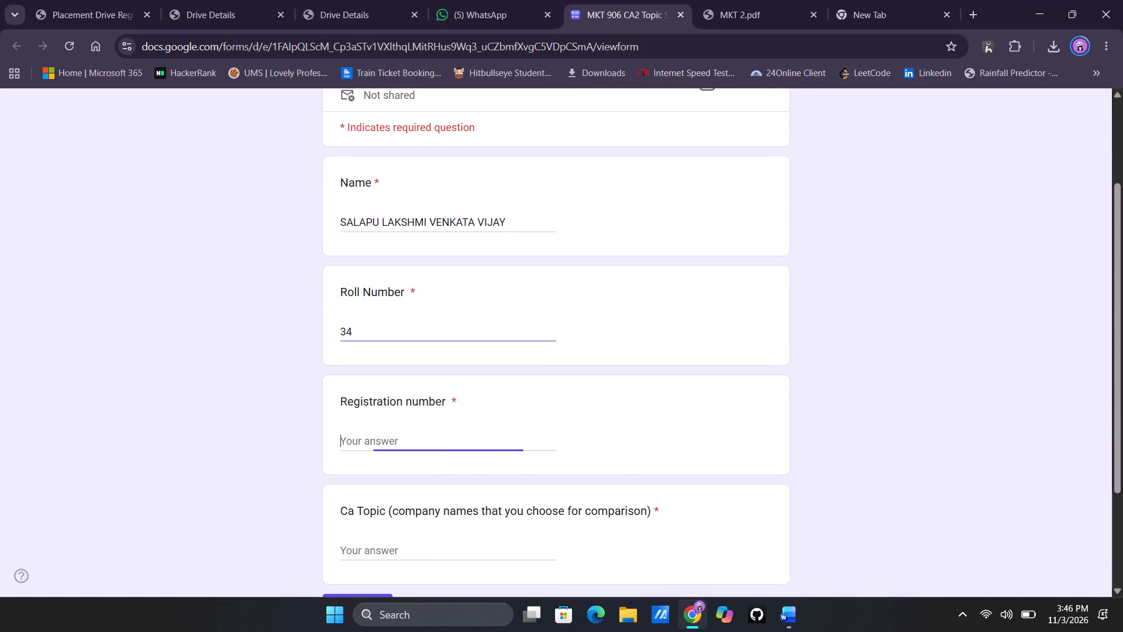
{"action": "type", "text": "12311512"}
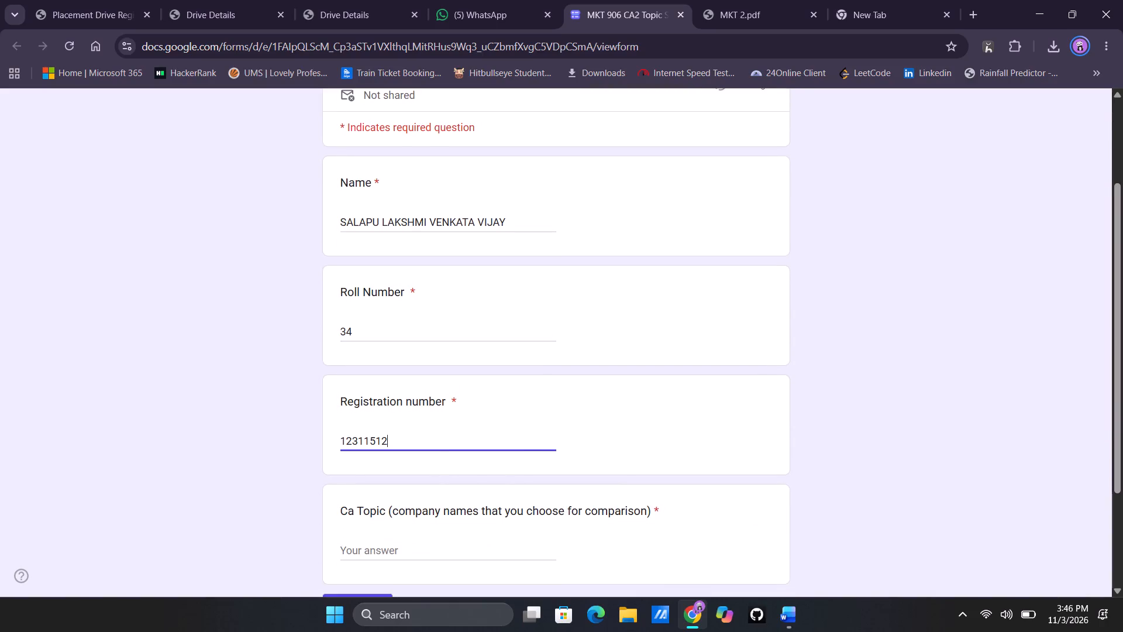
Enter "ADIDAS AND PUMA" as the Ca Topic naming the companies chosen for comparison.
{"action": "scroll", "coordinate": [419, 438], "scroll_direction": "down", "scroll_amount": 1}
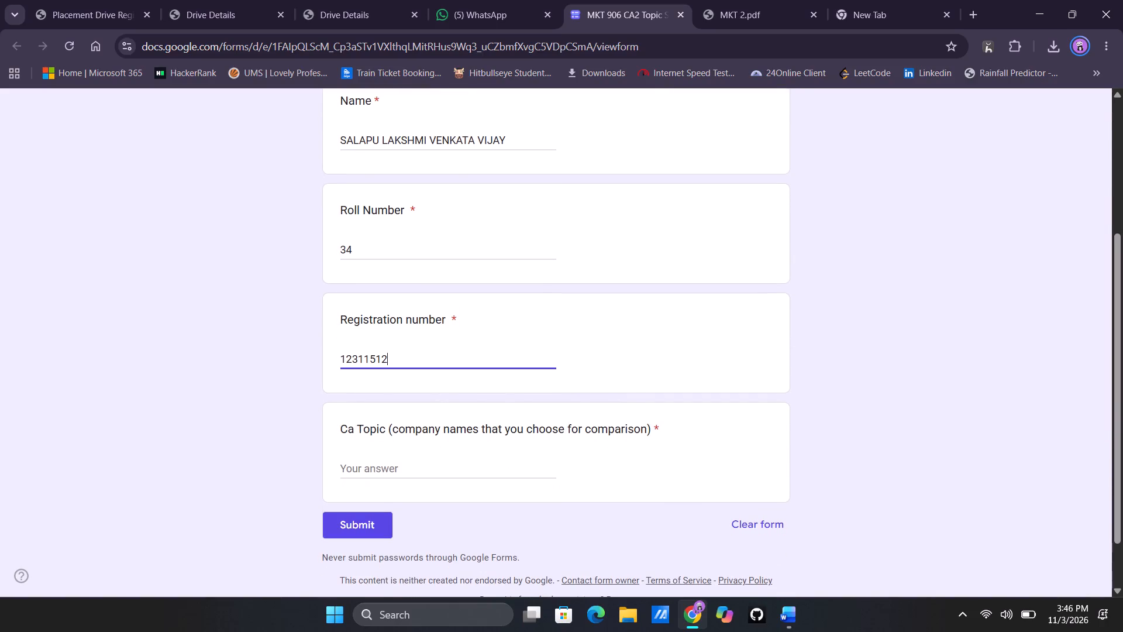
{"action": "left_click", "coordinate": [371, 473]}
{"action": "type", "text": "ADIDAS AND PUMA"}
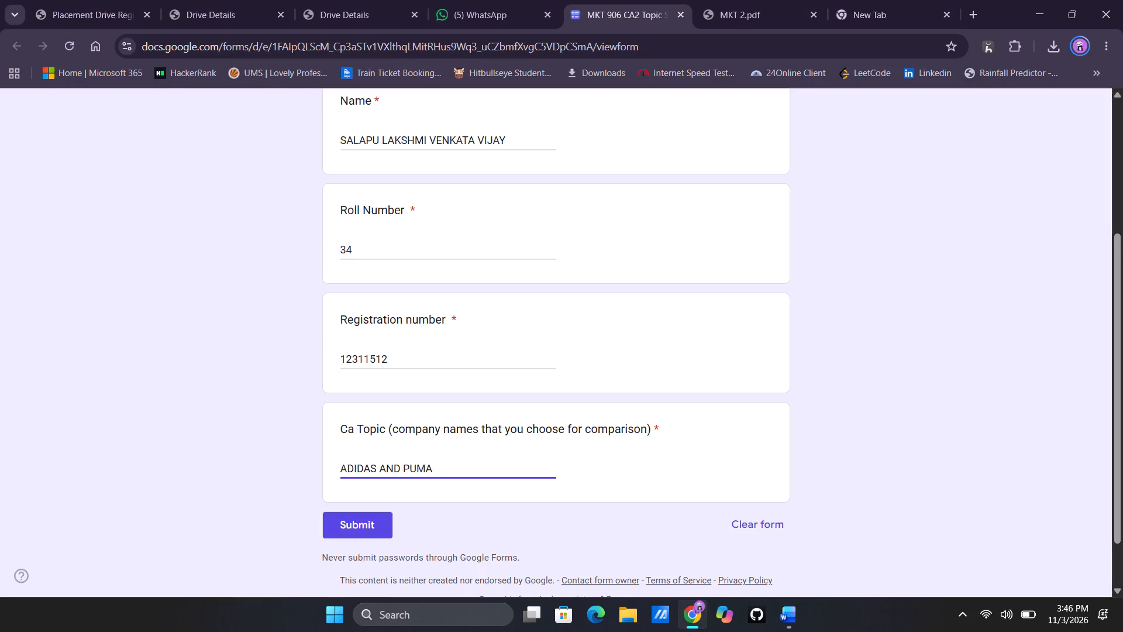
Review the completed answers and submit the MKT 906 CA2 Topic Submission form.
{"action": "scroll", "coordinate": [723, 226], "scroll_direction": "up", "scroll_amount": 3}
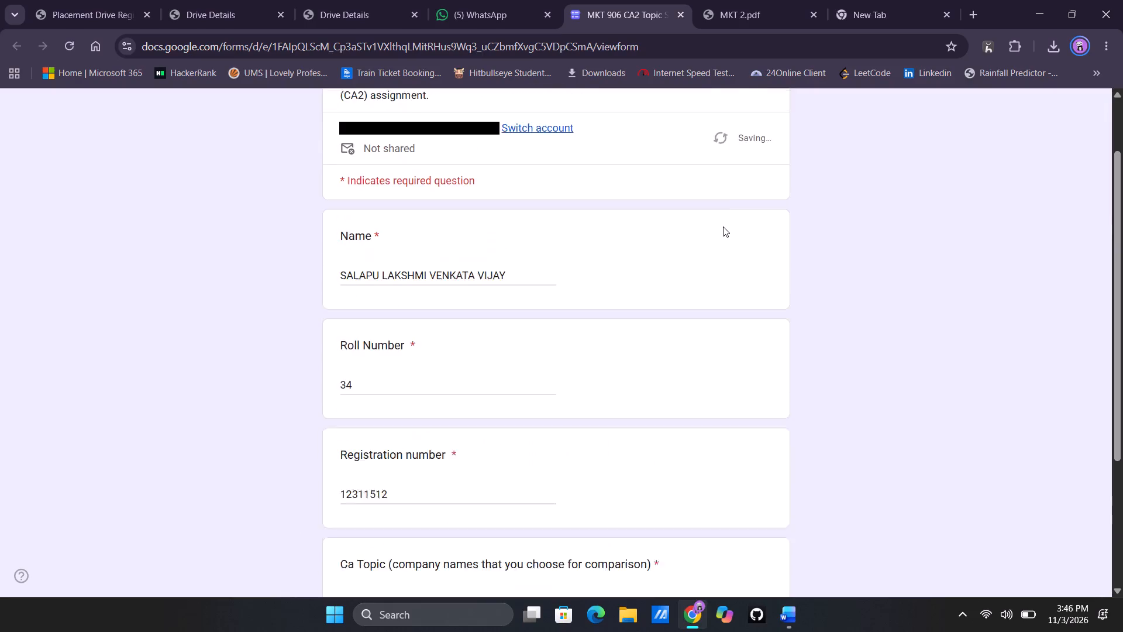
{"action": "scroll", "coordinate": [723, 226], "scroll_direction": "up", "scroll_amount": 1}
{"action": "scroll", "coordinate": [723, 226], "scroll_direction": "down", "scroll_amount": 2}
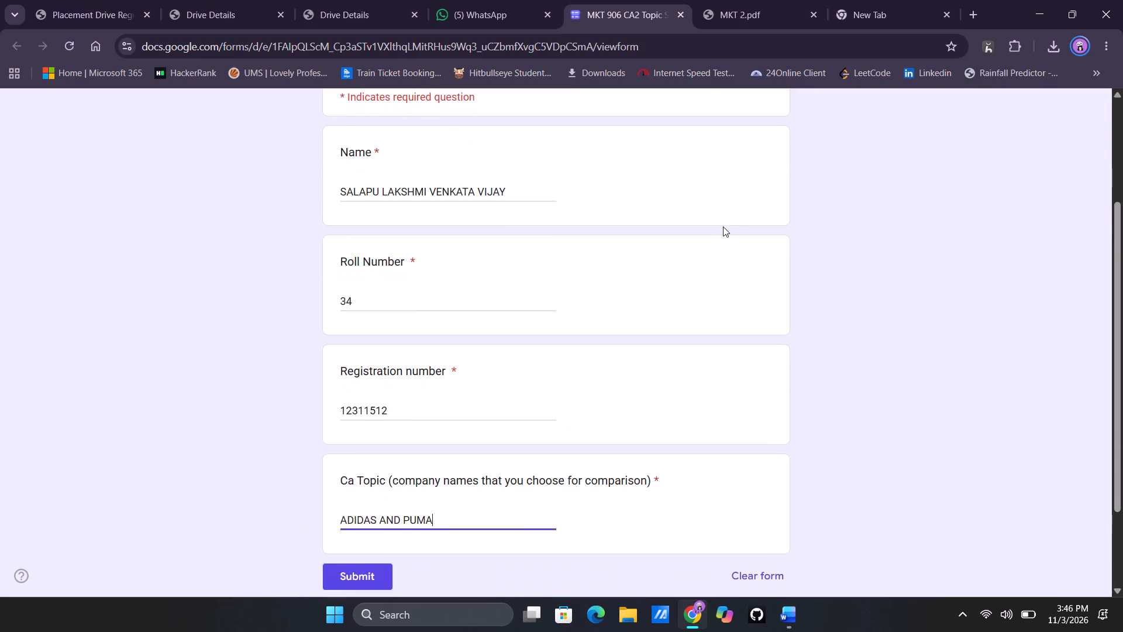
{"action": "scroll", "coordinate": [723, 226], "scroll_direction": "down", "scroll_amount": 1}
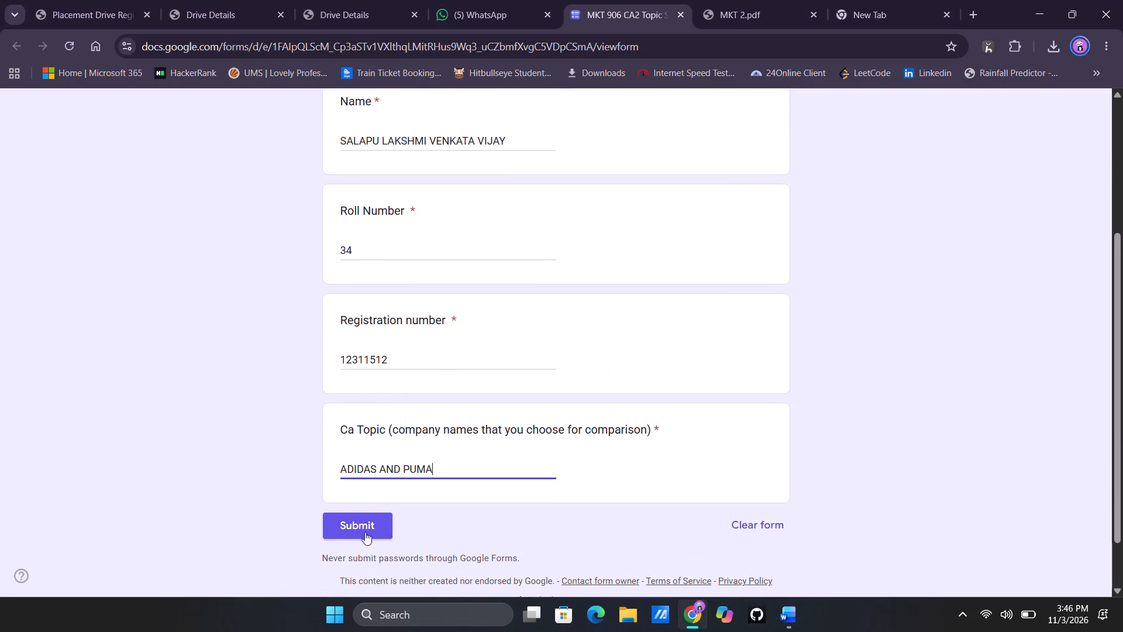
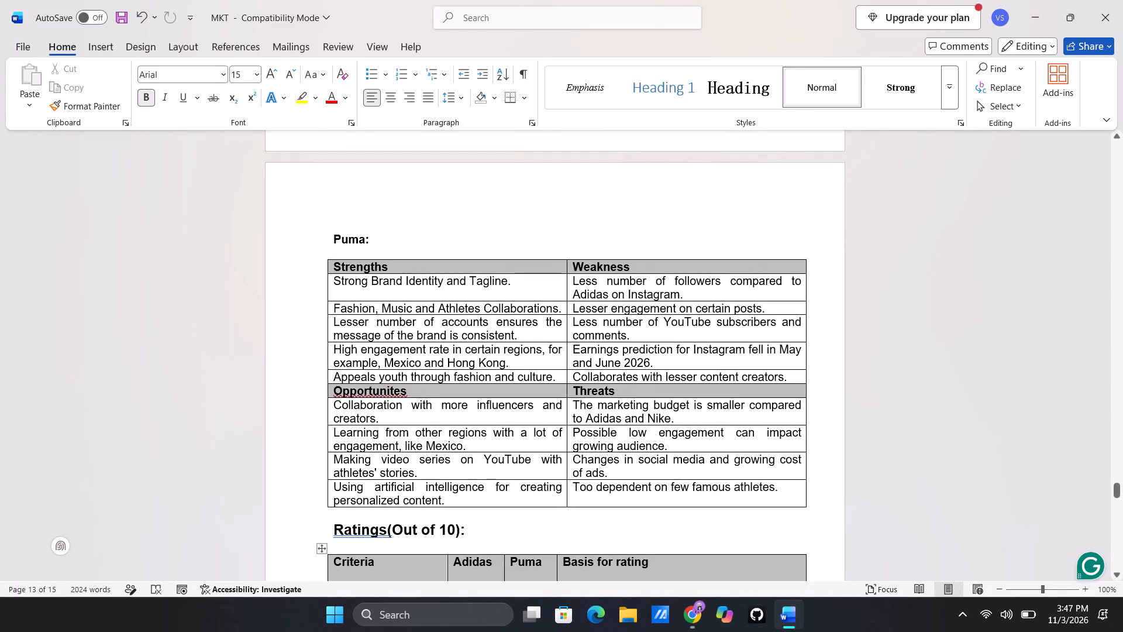
Insert a space between "Ratings" and "(Out of 10)" in the heading below Puma's SWOT table.
{"action": "left_click", "coordinate": [388, 527]}
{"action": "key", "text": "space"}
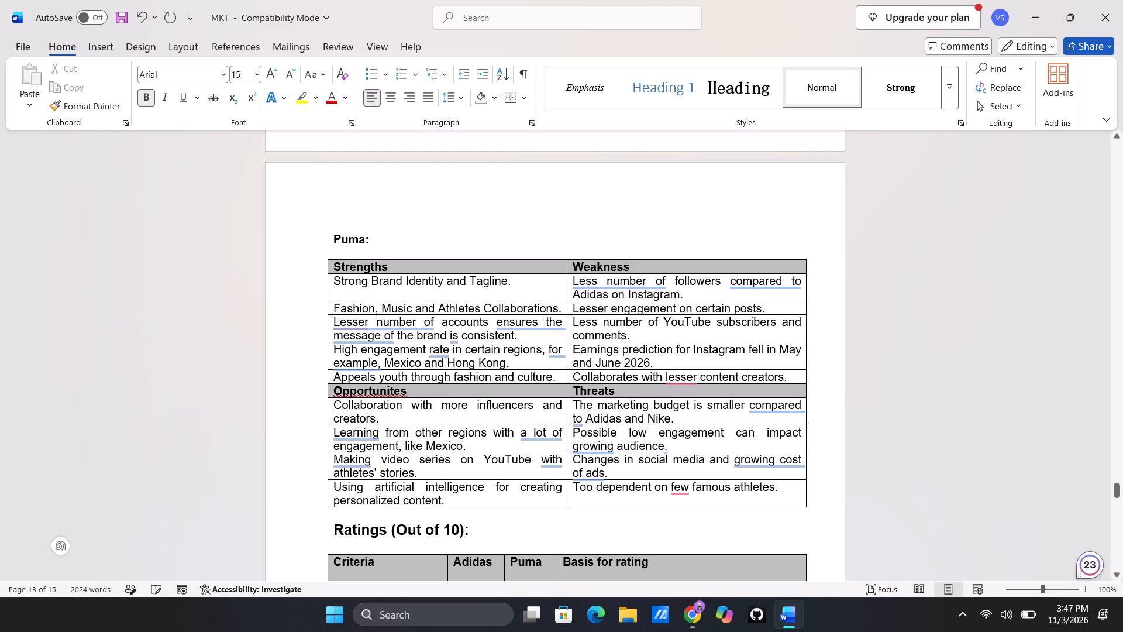
Correct "few famous athletes" to "a few famous athletes" in the Threats section of Puma's SWOT table.
{"action": "left_click", "coordinate": [684, 530]}
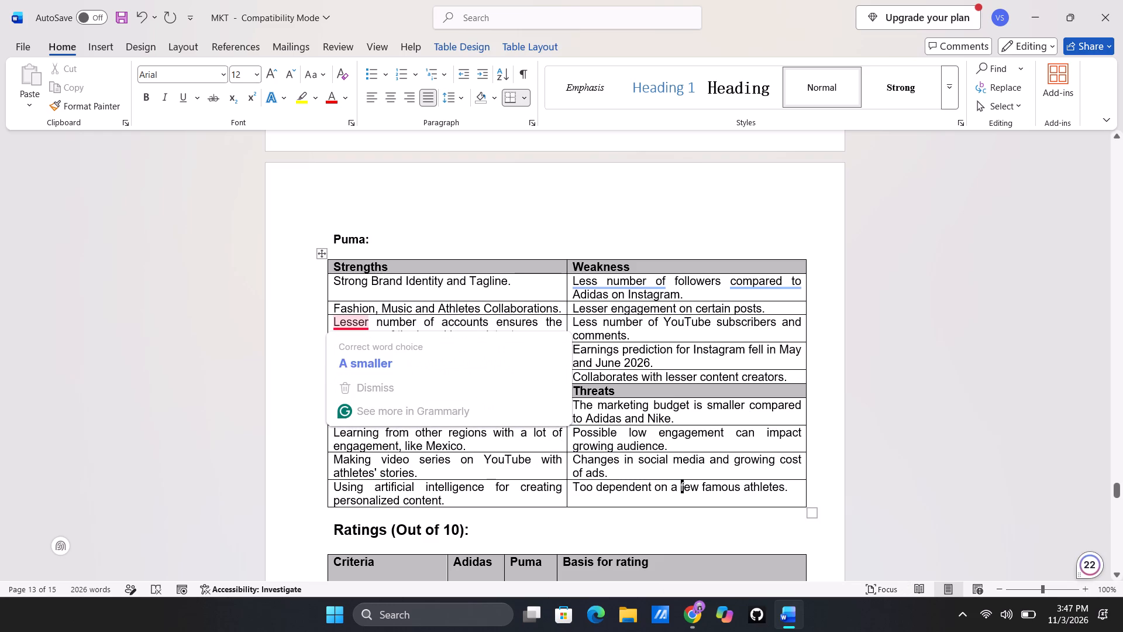
In the Word report, replace "Lesser" with "A smaller" in the Puma Strengths entry about the number of accounts.
{"action": "left_click", "coordinate": [353, 363]}
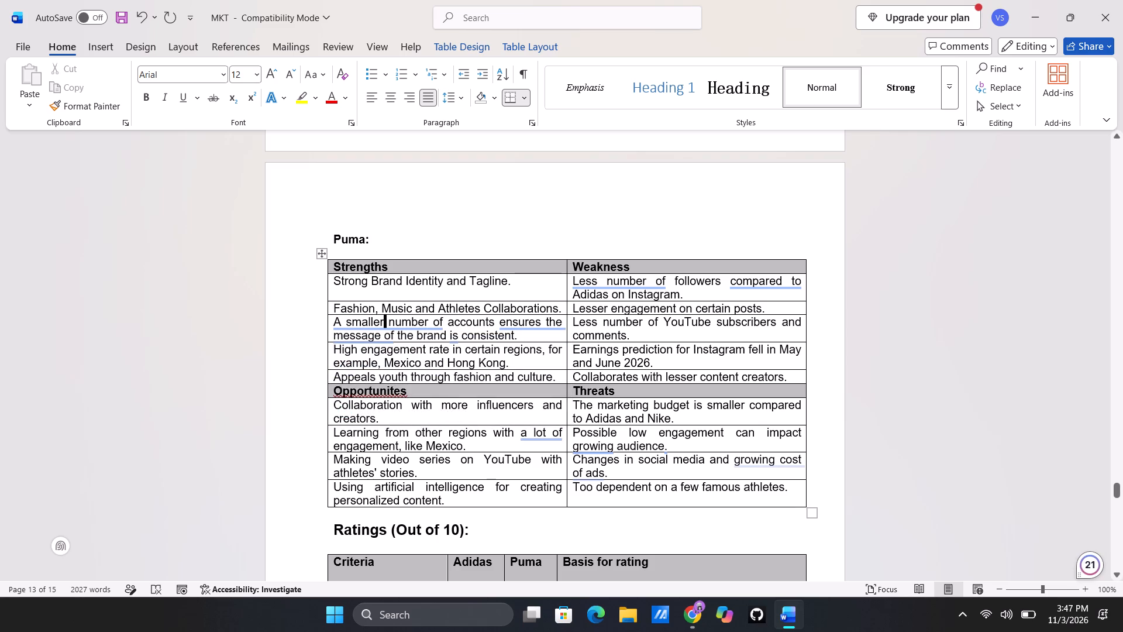
Look back through the report from the Puma SWOT table to the YouTube Profile Optimization section.
{"action": "scroll", "coordinate": [552, 405], "scroll_direction": "up", "scroll_amount": 1}
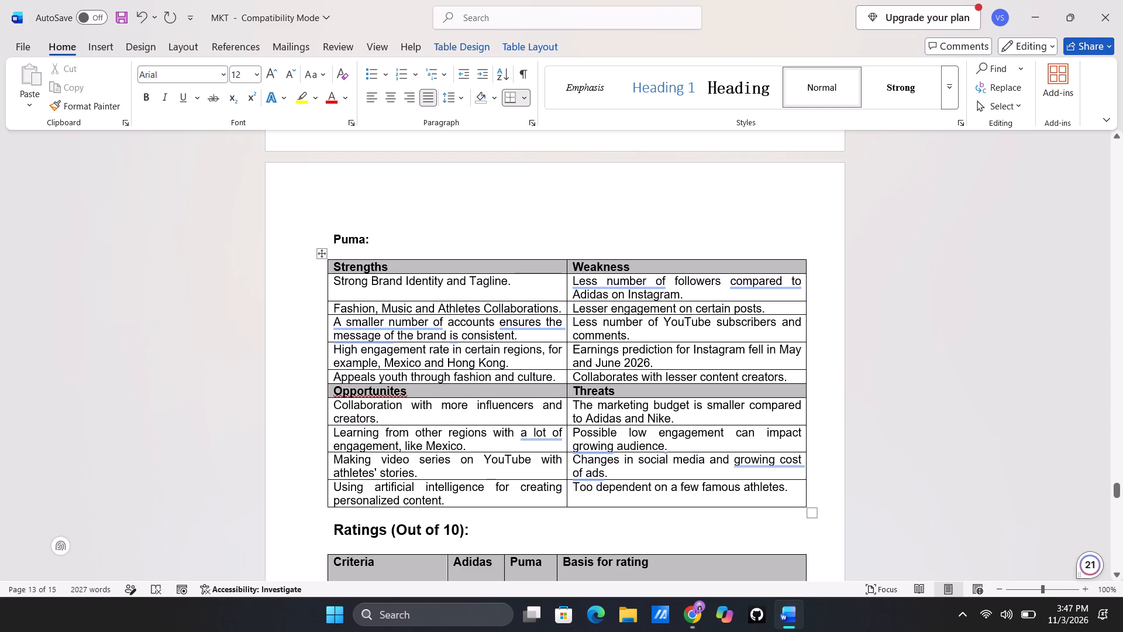
{"action": "scroll", "coordinate": [552, 405], "scroll_direction": "up", "scroll_amount": 1}
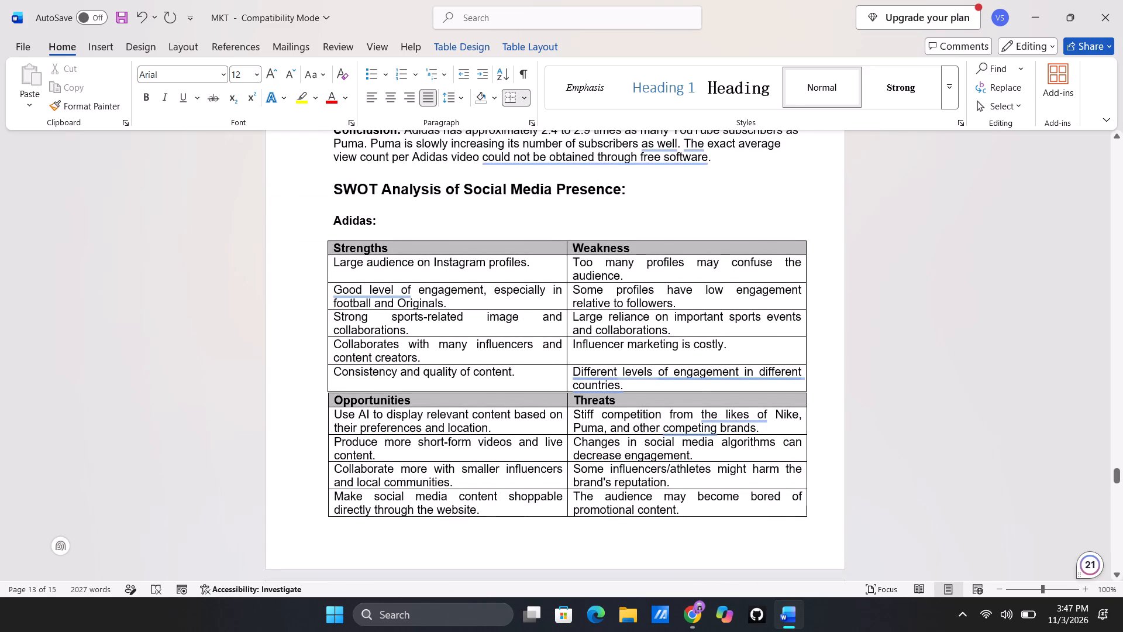
{"action": "scroll", "coordinate": [539, 527], "scroll_direction": "up", "scroll_amount": 1}
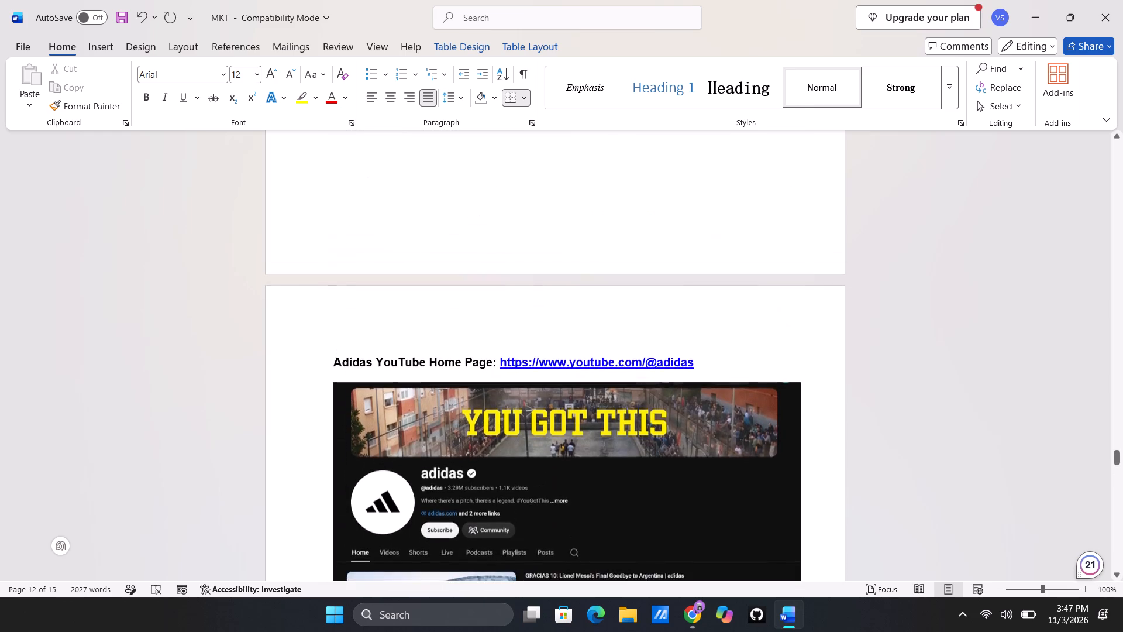
{"action": "scroll", "coordinate": [539, 527], "scroll_direction": "up", "scroll_amount": 1}
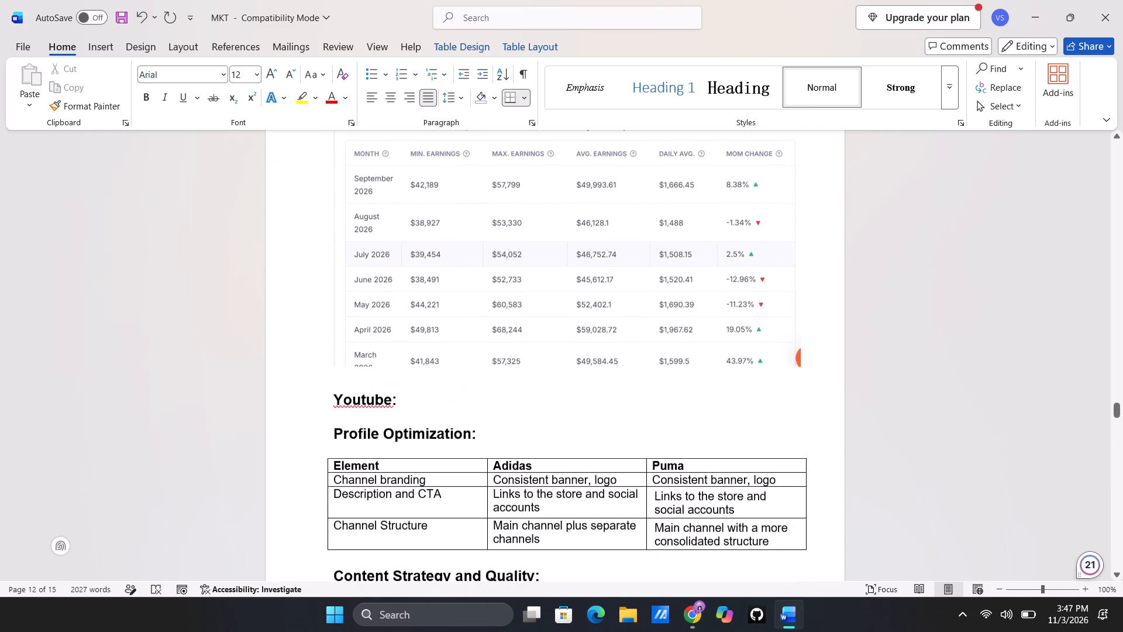
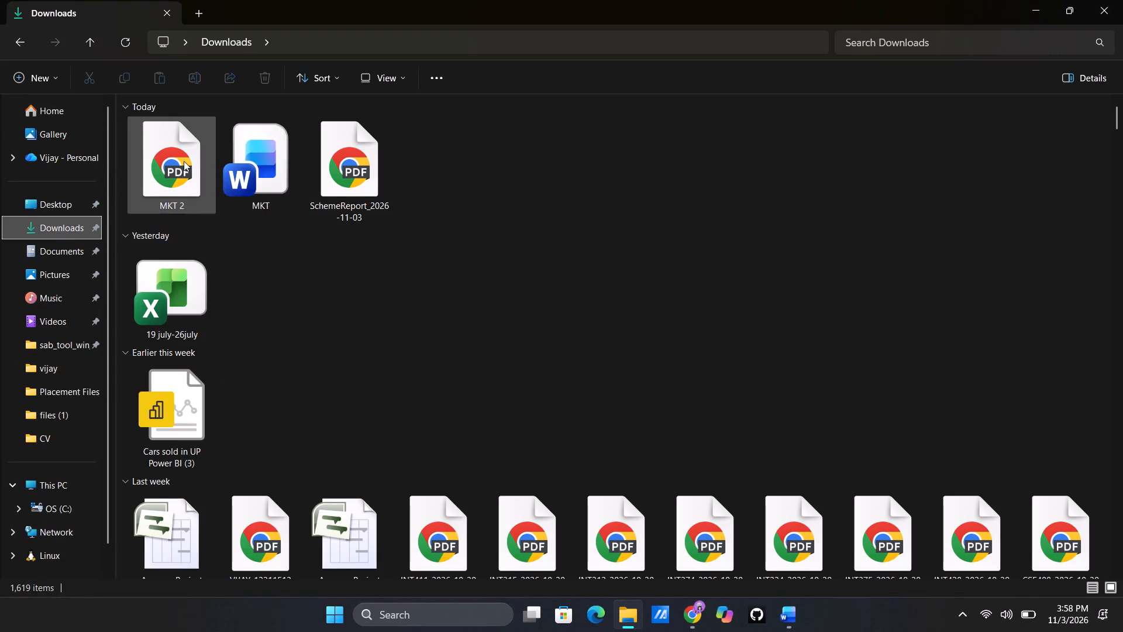
Open the MKT 2 PDF from Downloads in Google Chrome and look through it from the Introduction to the last page.
{"action": "triple_click", "coordinate": [170, 156]}
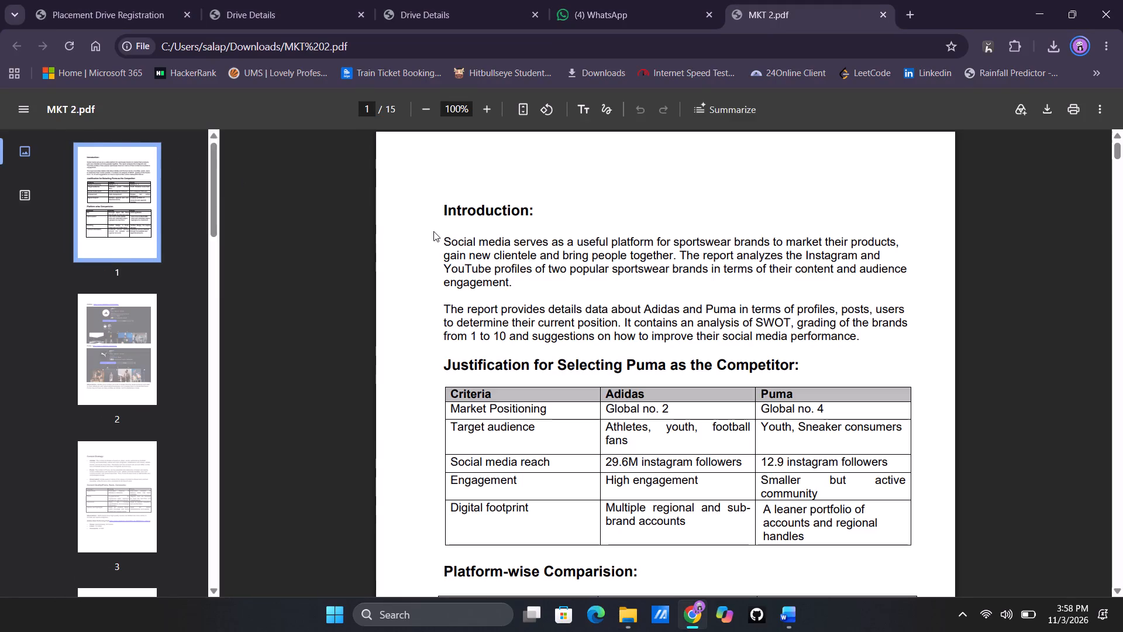
{"action": "scroll", "coordinate": [559, 288], "scroll_direction": "down", "scroll_amount": 2}
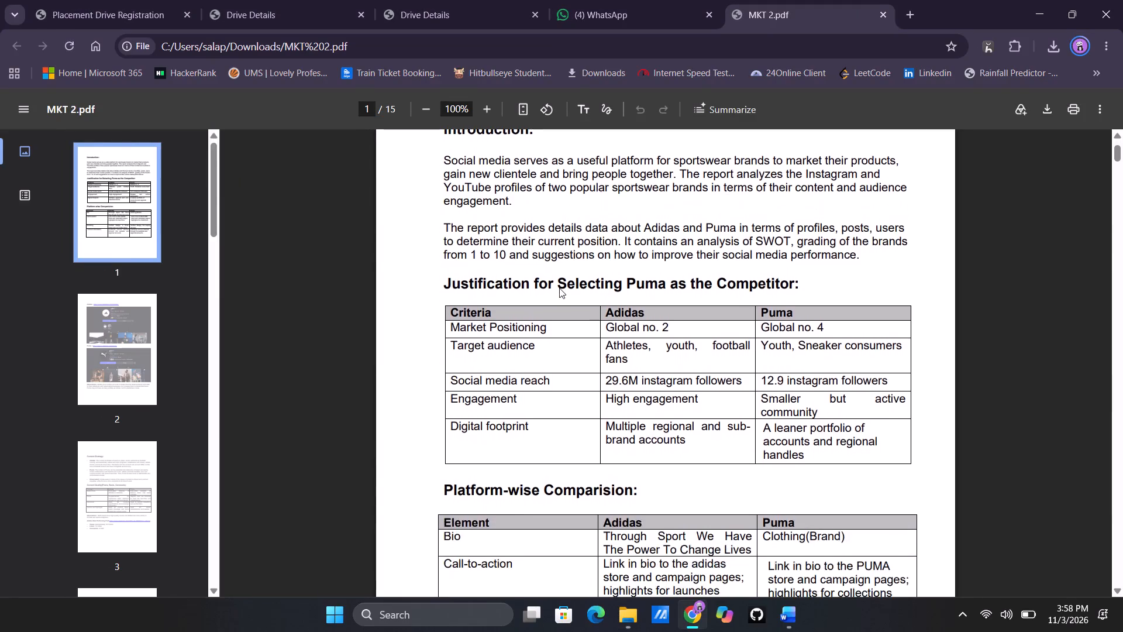
{"action": "scroll", "coordinate": [559, 288], "scroll_direction": "down", "scroll_amount": 20}
{"action": "scroll", "coordinate": [559, 288], "scroll_direction": "down", "scroll_amount": 6}
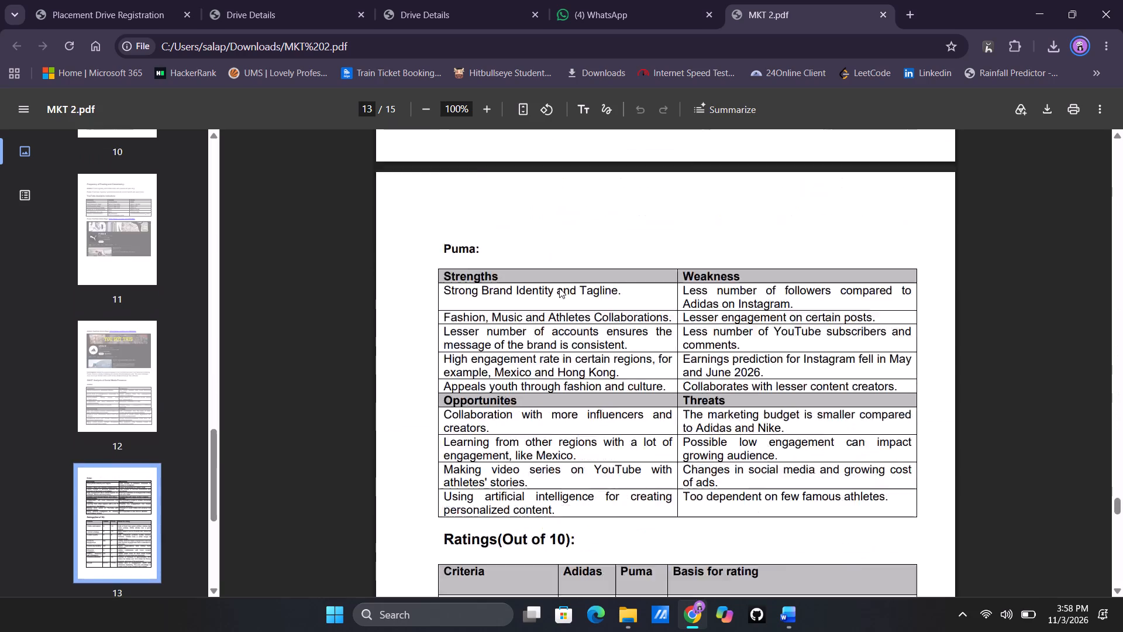
{"action": "scroll", "coordinate": [559, 288], "scroll_direction": "down", "scroll_amount": 10}
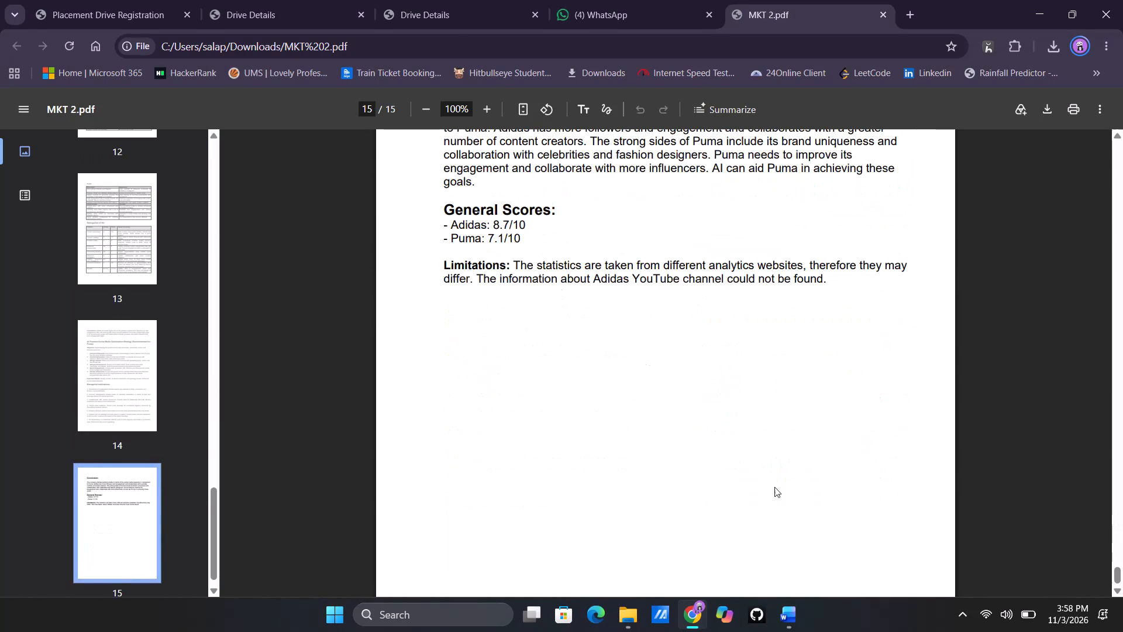
Switch to the MKT report in Word and review it from the Introduction through the Instagram profiles to the Content Strategy section.
{"action": "left_click", "coordinate": [784, 617]}
{"action": "scroll", "coordinate": [814, 389], "scroll_direction": "up", "scroll_amount": 1}
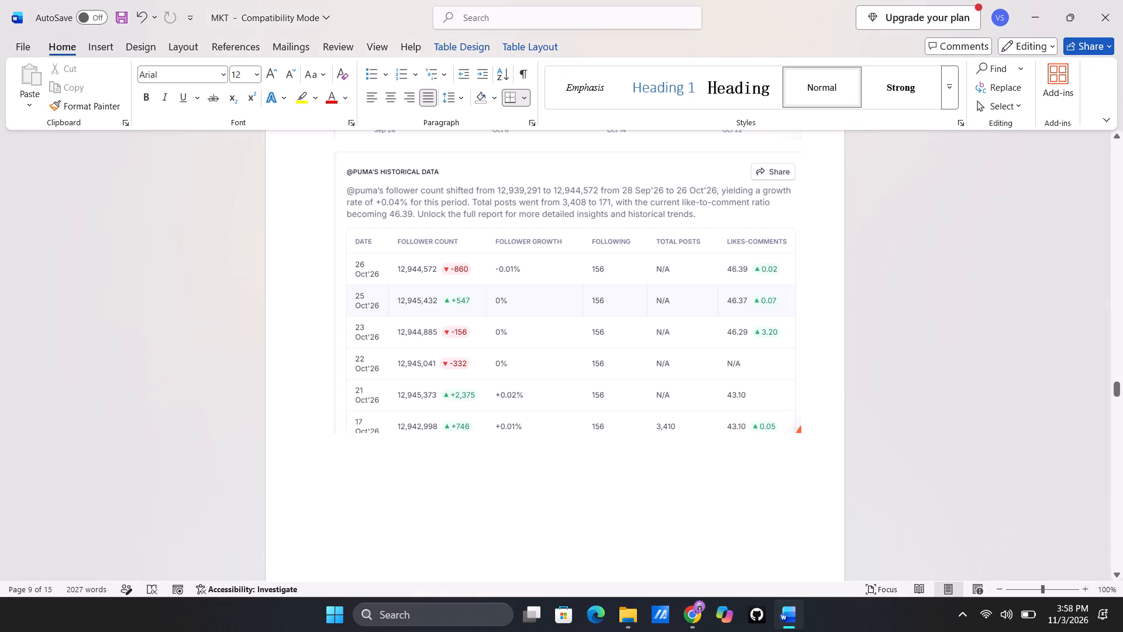
{"action": "scroll", "coordinate": [814, 390], "scroll_direction": "up", "scroll_amount": 10}
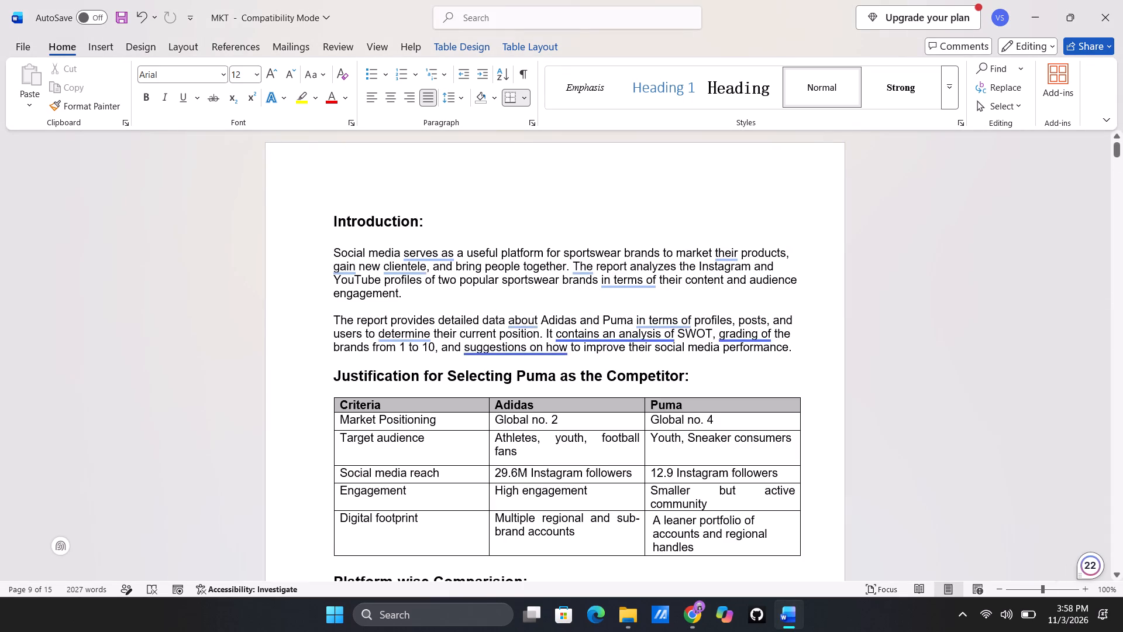
{"action": "scroll", "coordinate": [731, 334], "scroll_direction": "down", "scroll_amount": 1}
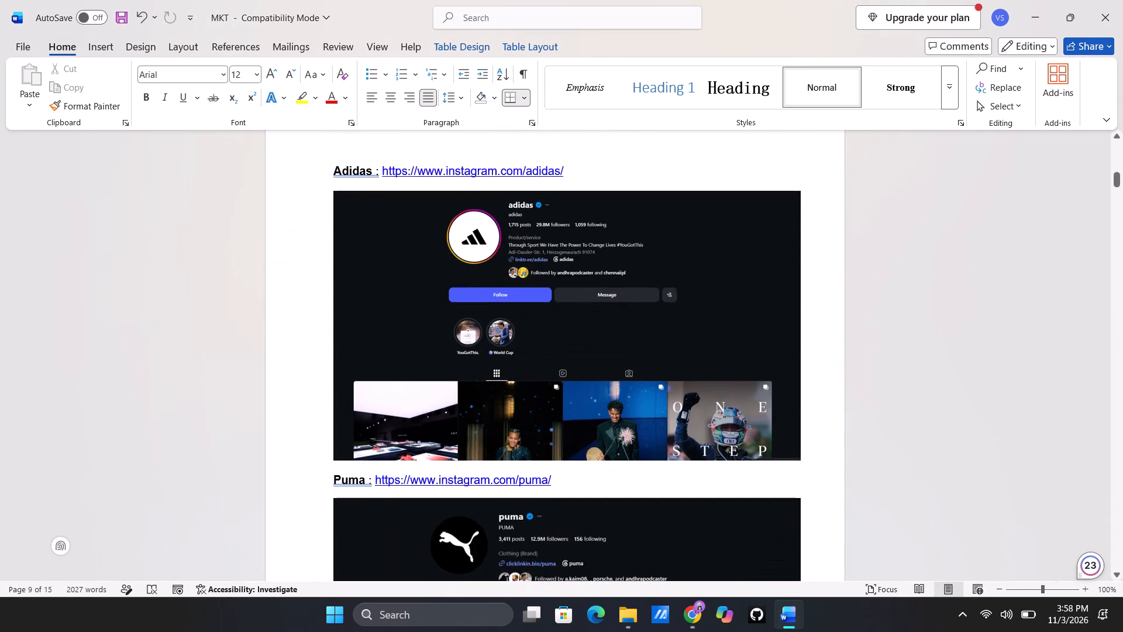
{"action": "scroll", "coordinate": [731, 334], "scroll_direction": "down", "scroll_amount": 2}
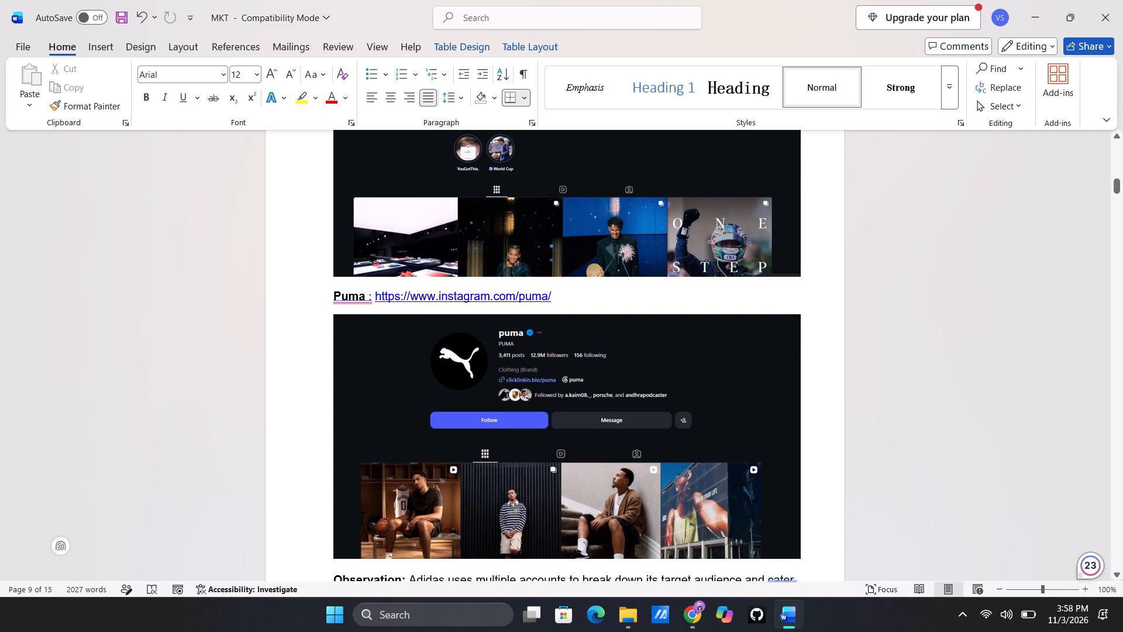
{"action": "scroll", "coordinate": [731, 334], "scroll_direction": "down", "scroll_amount": 3}
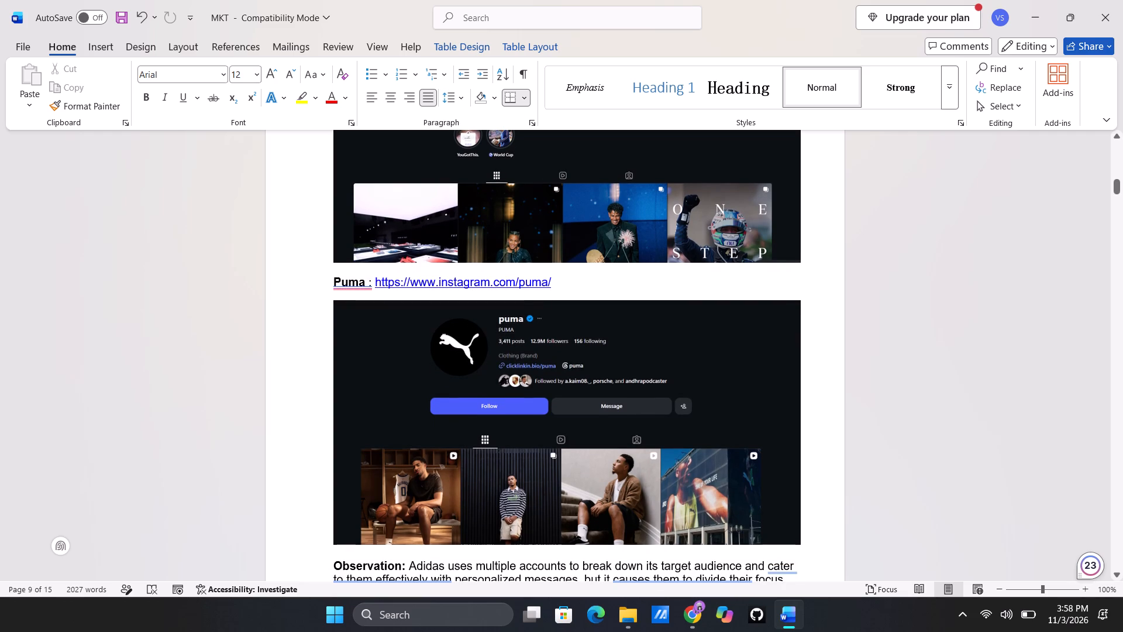
{"action": "scroll", "coordinate": [731, 334], "scroll_direction": "down", "scroll_amount": 1}
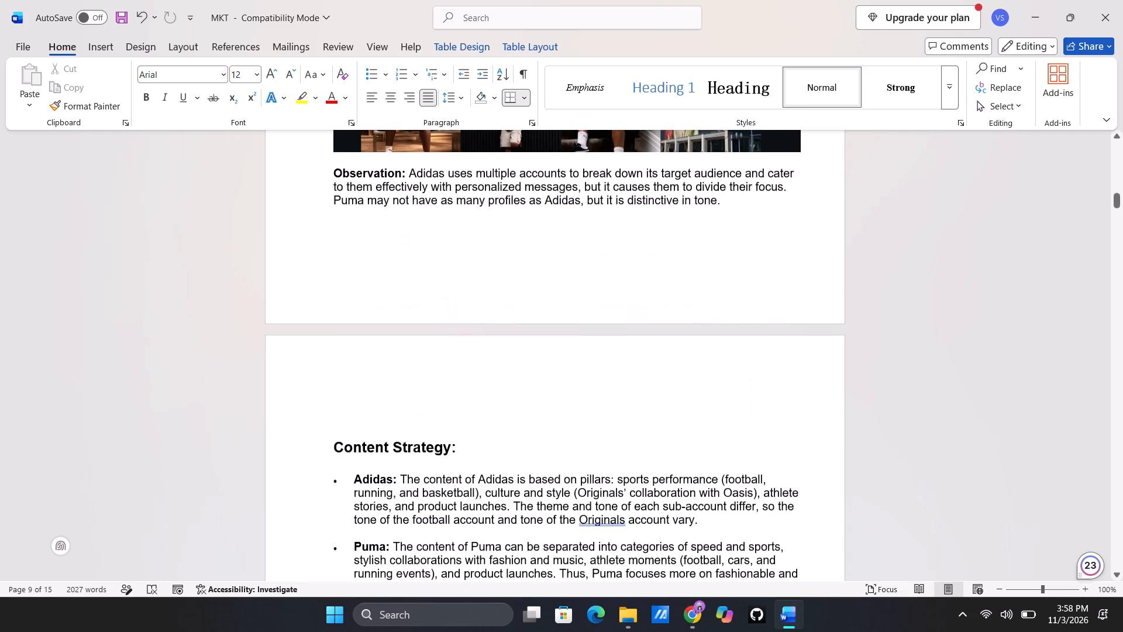
{"action": "scroll", "coordinate": [731, 334], "scroll_direction": "down", "scroll_amount": 1}
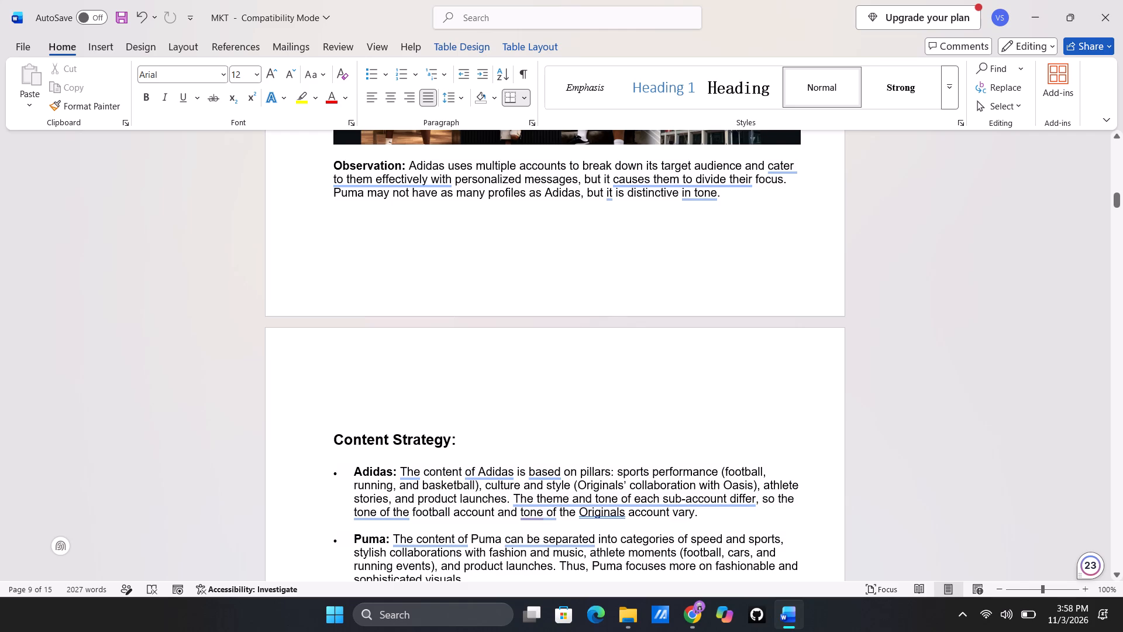
Review the rest of the Word report through the analytics sections to the Conclusion and Limitations, and return to the Introduction.
{"action": "scroll", "coordinate": [731, 334], "scroll_direction": "down", "scroll_amount": 2}
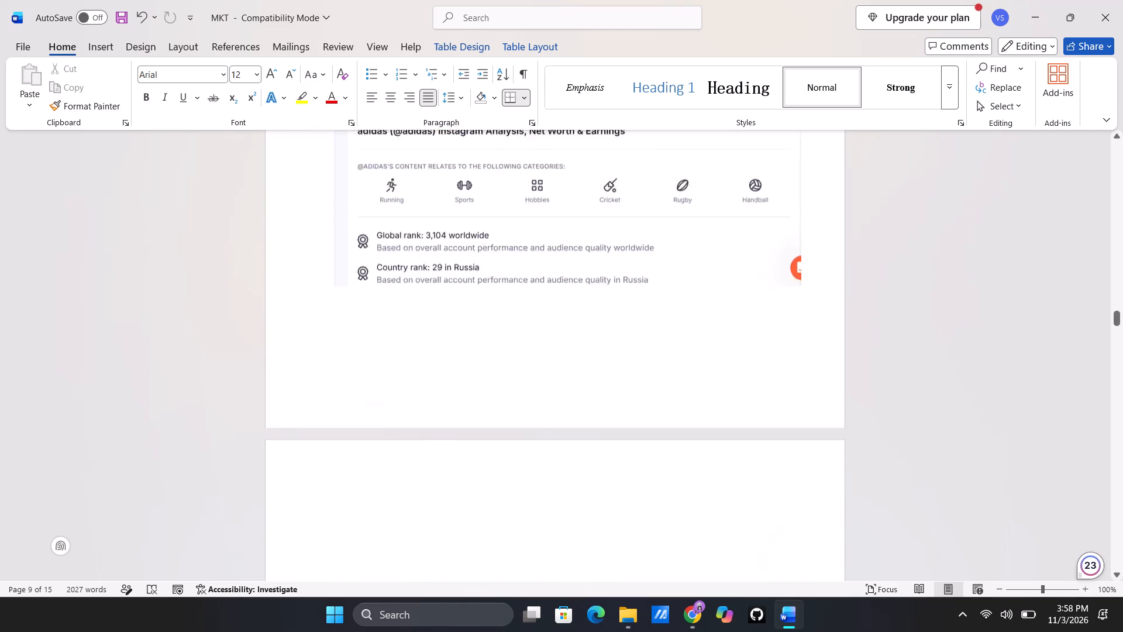
{"action": "scroll", "coordinate": [731, 334], "scroll_direction": "down", "scroll_amount": 3}
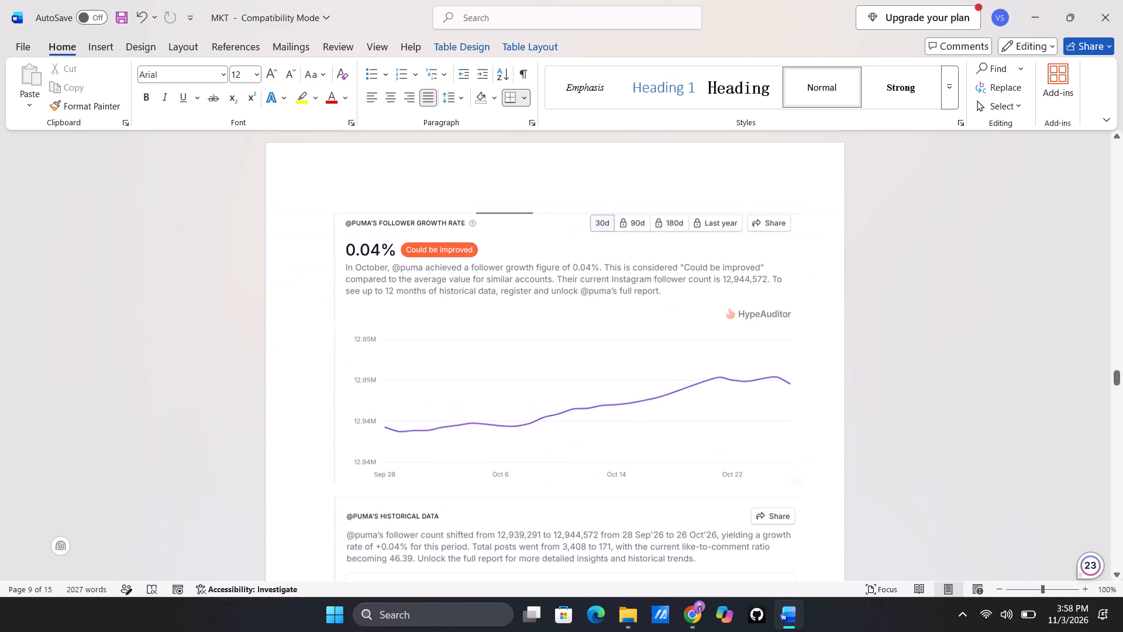
{"action": "scroll", "coordinate": [731, 334], "scroll_direction": "down", "scroll_amount": 3}
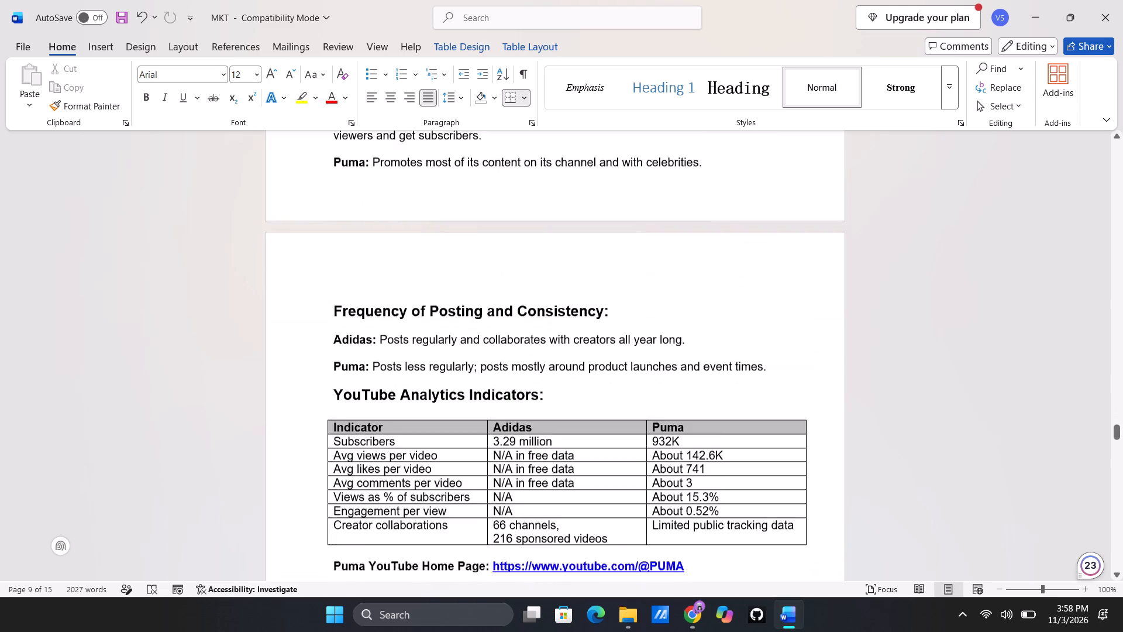
{"action": "scroll", "coordinate": [731, 334], "scroll_direction": "down", "scroll_amount": 4}
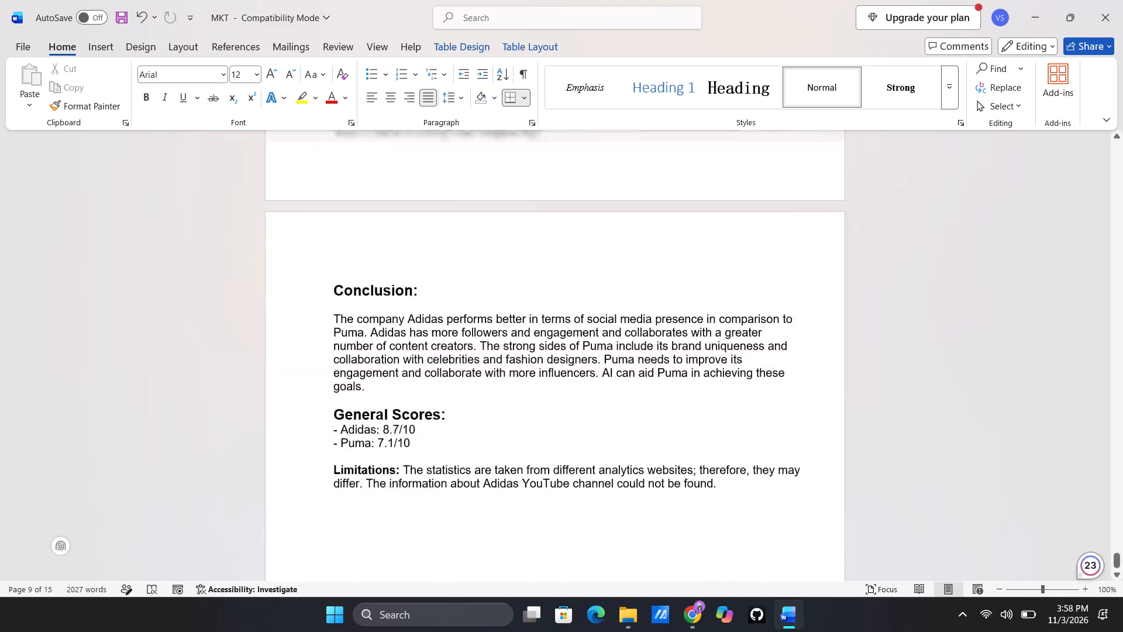
{"action": "scroll", "coordinate": [731, 334], "scroll_direction": "down", "scroll_amount": 2}
{"action": "scroll", "coordinate": [731, 334], "scroll_direction": "up", "scroll_amount": 13}
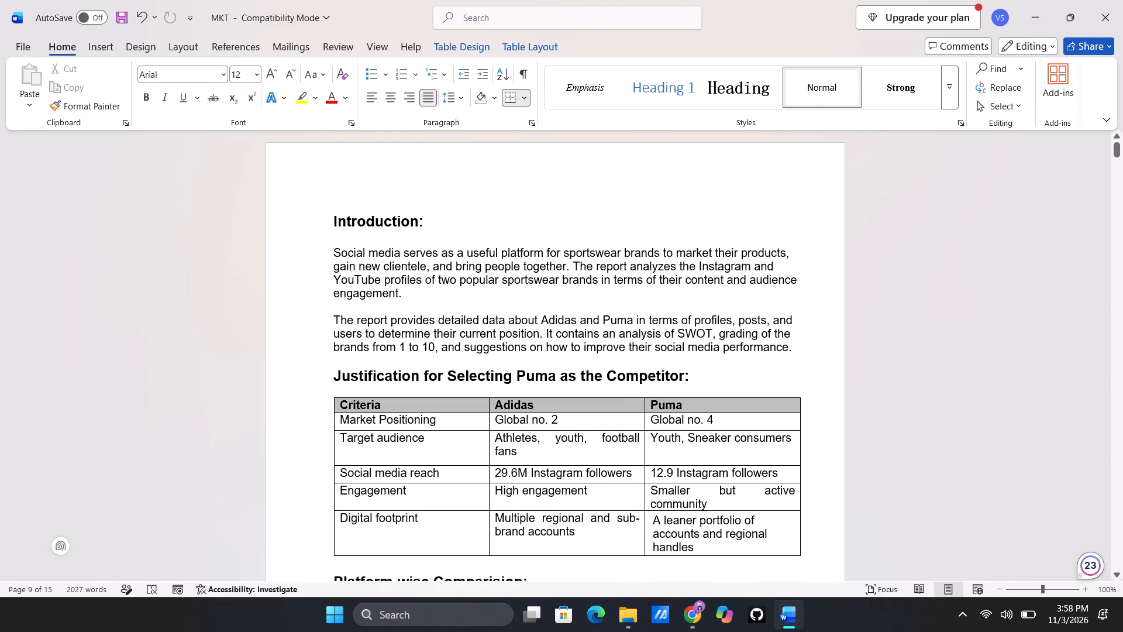
{"action": "scroll", "coordinate": [731, 334], "scroll_direction": "up", "scroll_amount": 2}
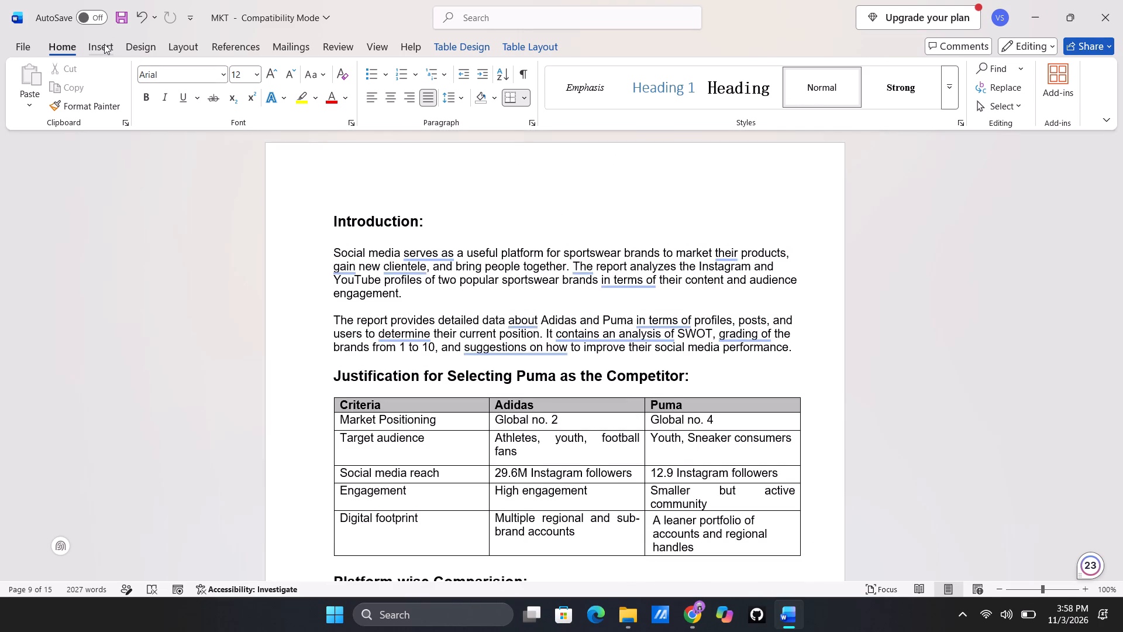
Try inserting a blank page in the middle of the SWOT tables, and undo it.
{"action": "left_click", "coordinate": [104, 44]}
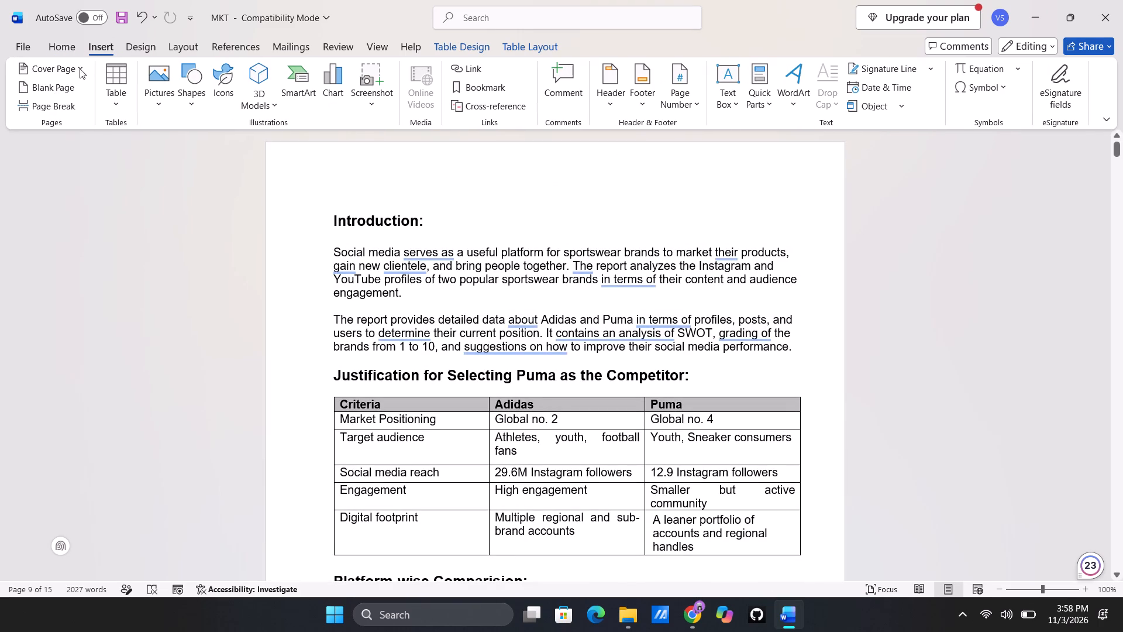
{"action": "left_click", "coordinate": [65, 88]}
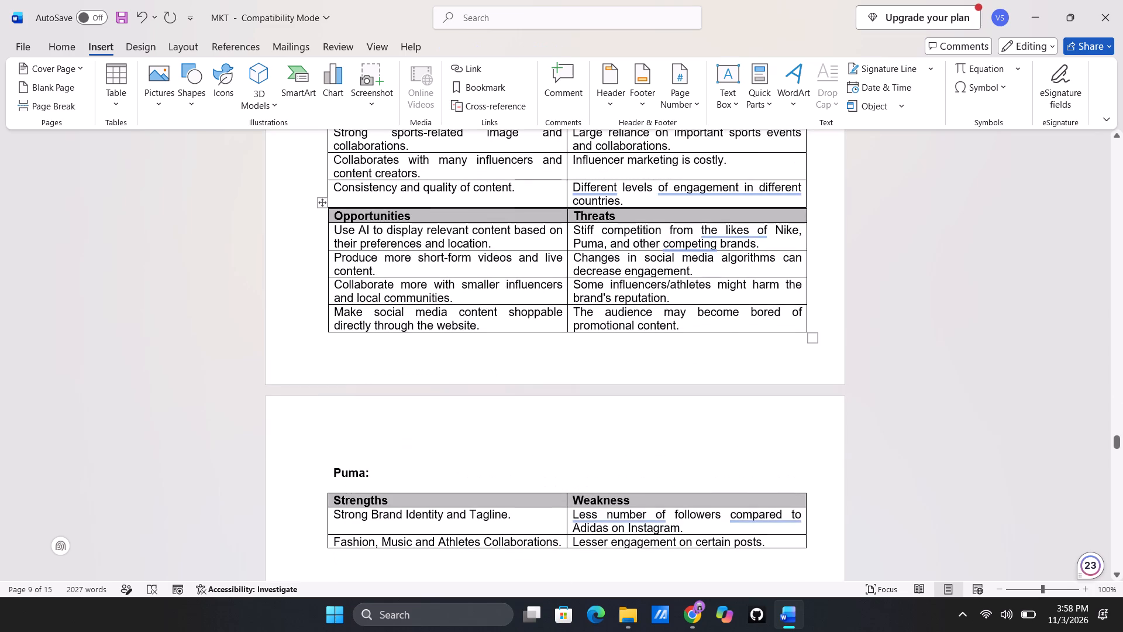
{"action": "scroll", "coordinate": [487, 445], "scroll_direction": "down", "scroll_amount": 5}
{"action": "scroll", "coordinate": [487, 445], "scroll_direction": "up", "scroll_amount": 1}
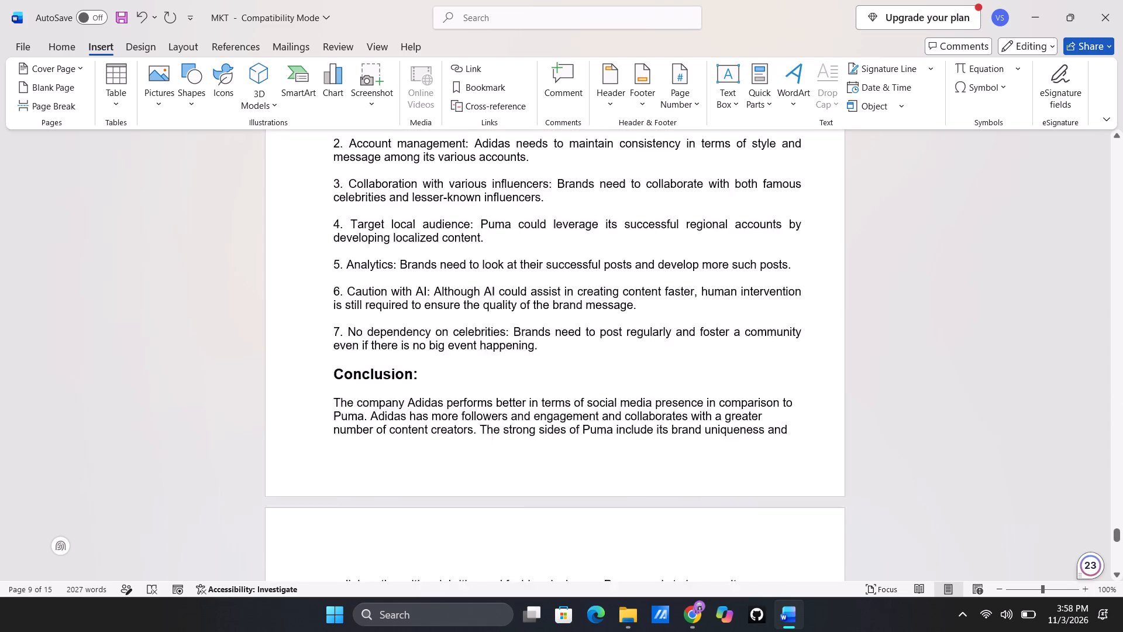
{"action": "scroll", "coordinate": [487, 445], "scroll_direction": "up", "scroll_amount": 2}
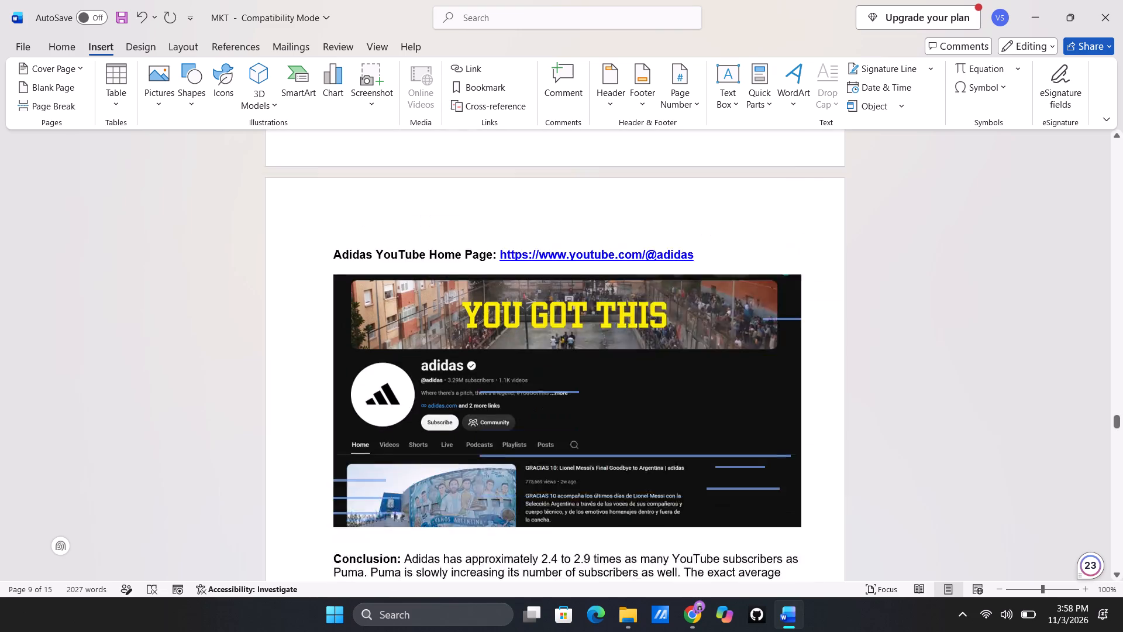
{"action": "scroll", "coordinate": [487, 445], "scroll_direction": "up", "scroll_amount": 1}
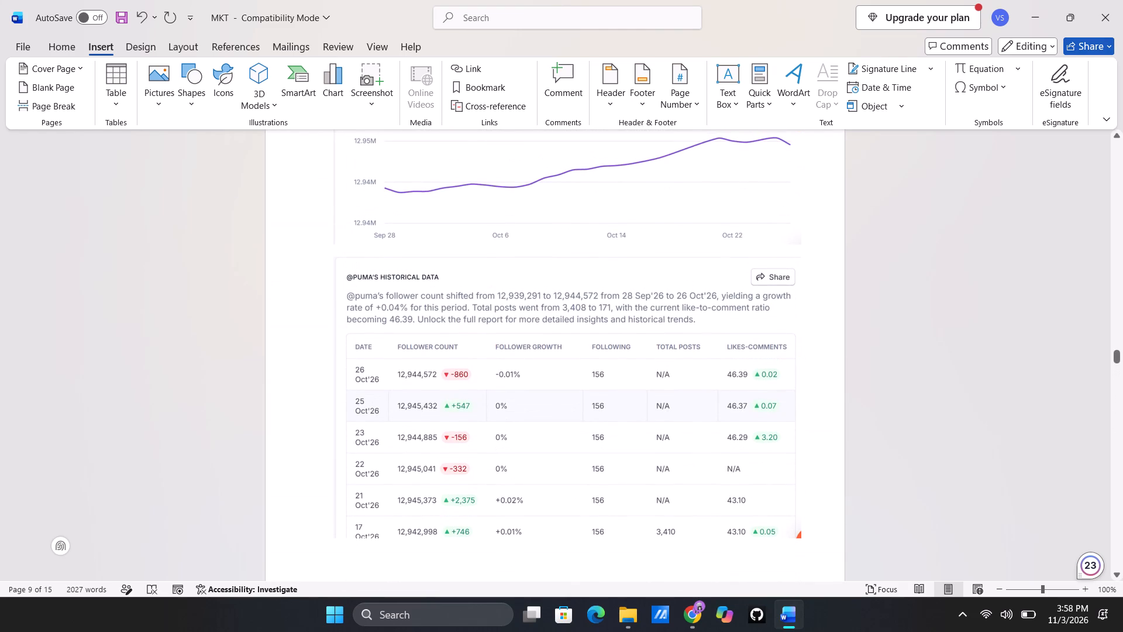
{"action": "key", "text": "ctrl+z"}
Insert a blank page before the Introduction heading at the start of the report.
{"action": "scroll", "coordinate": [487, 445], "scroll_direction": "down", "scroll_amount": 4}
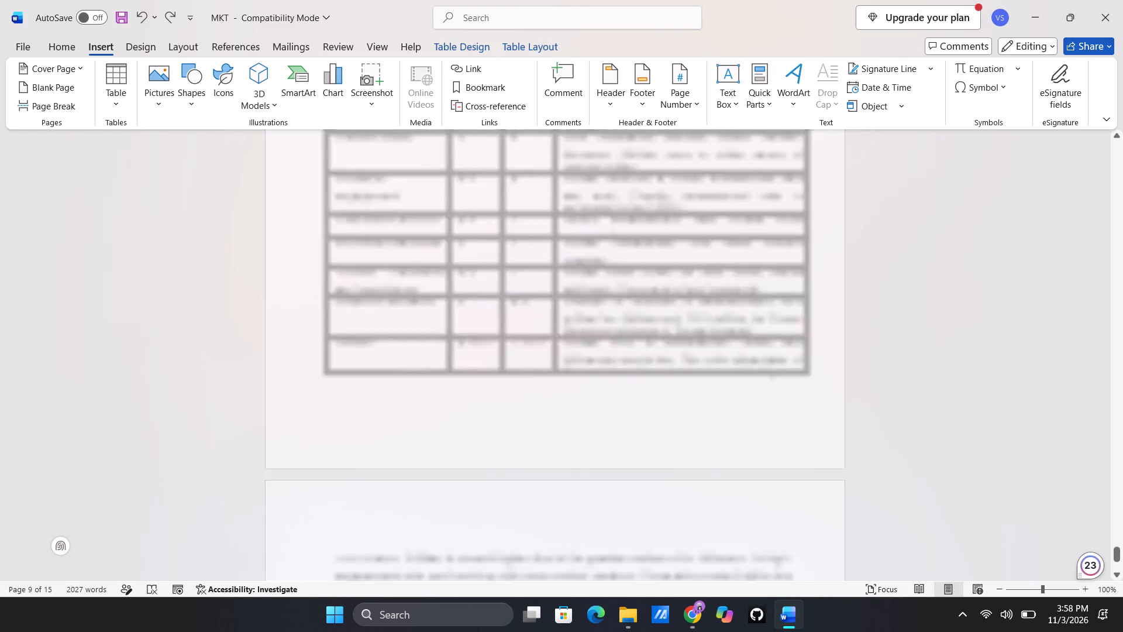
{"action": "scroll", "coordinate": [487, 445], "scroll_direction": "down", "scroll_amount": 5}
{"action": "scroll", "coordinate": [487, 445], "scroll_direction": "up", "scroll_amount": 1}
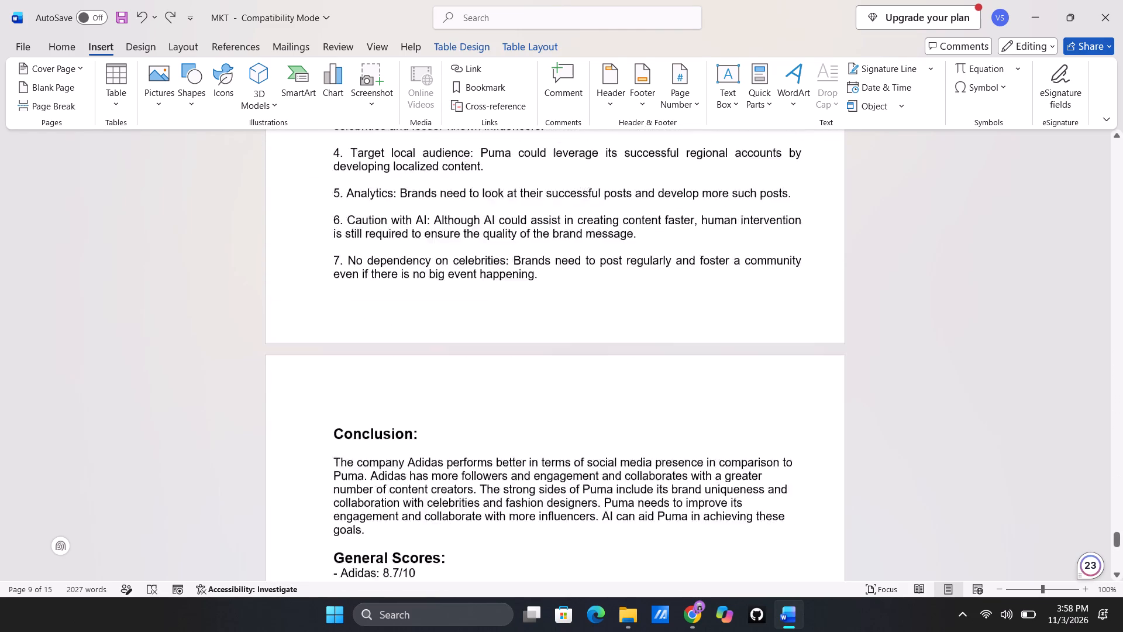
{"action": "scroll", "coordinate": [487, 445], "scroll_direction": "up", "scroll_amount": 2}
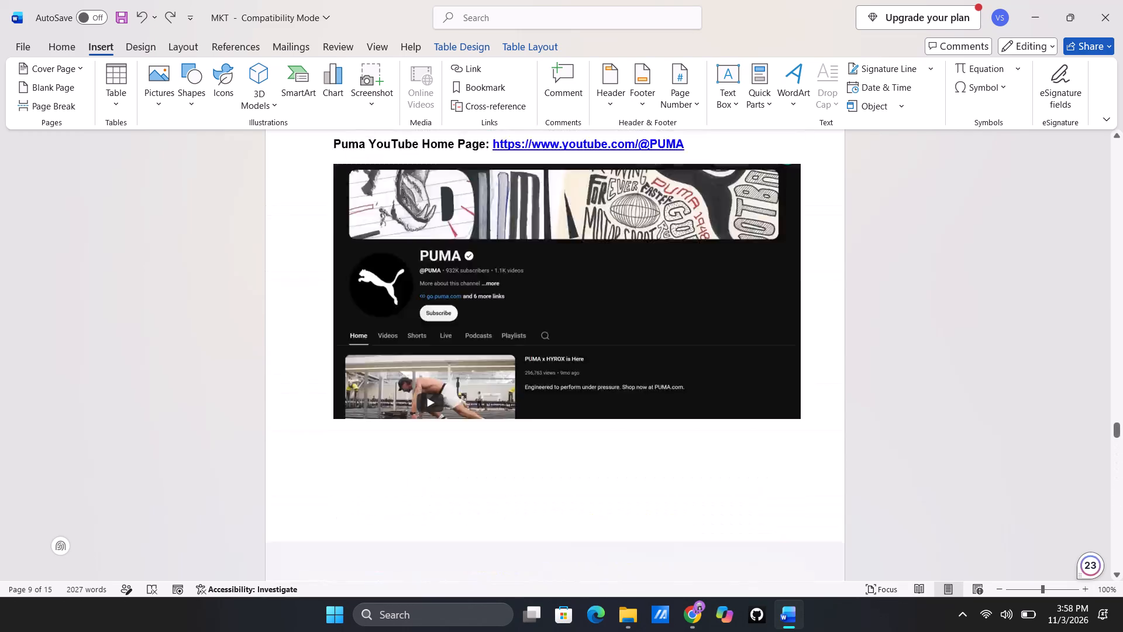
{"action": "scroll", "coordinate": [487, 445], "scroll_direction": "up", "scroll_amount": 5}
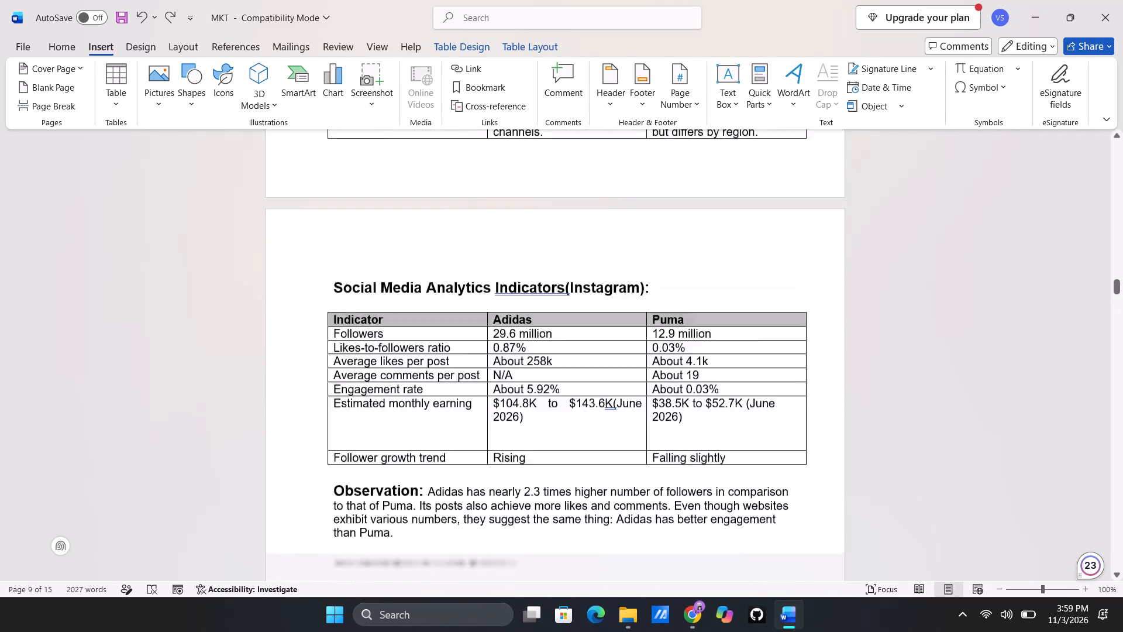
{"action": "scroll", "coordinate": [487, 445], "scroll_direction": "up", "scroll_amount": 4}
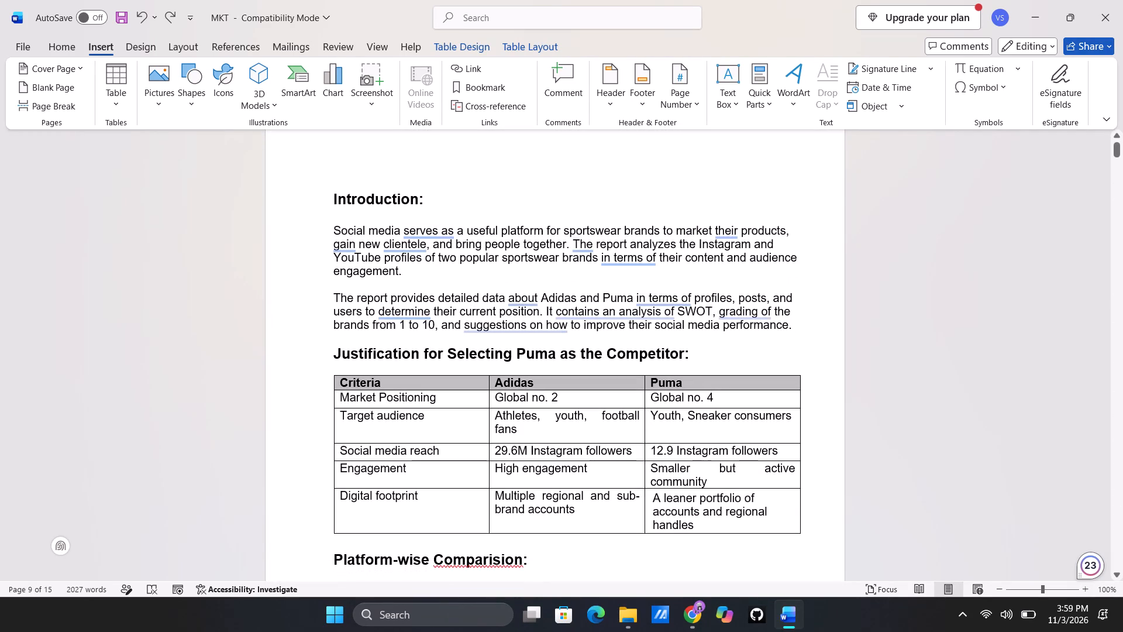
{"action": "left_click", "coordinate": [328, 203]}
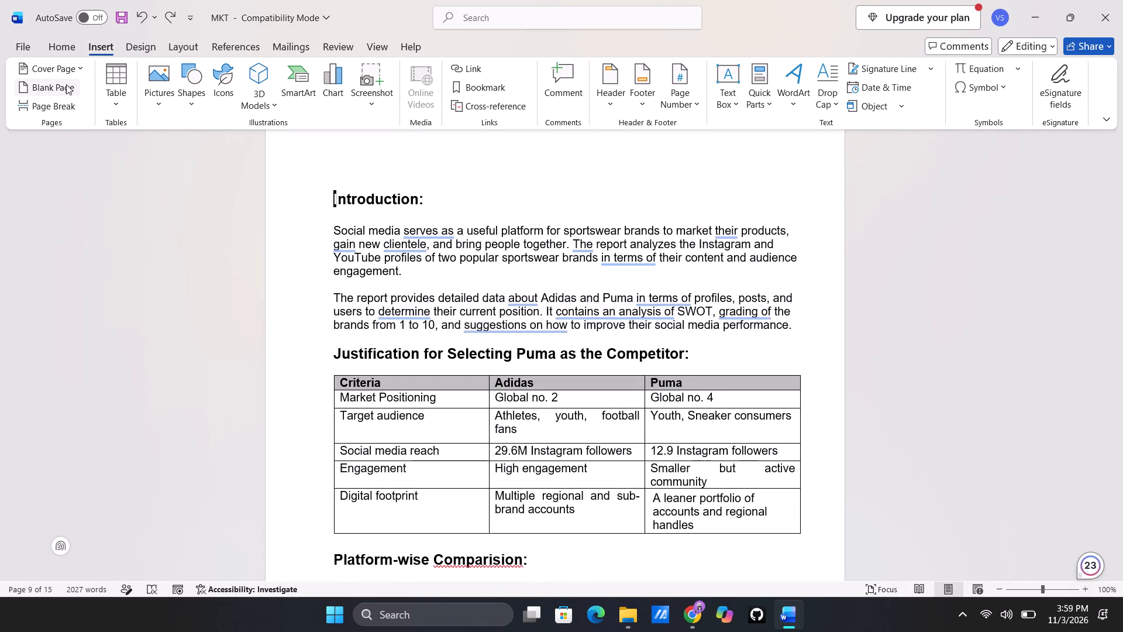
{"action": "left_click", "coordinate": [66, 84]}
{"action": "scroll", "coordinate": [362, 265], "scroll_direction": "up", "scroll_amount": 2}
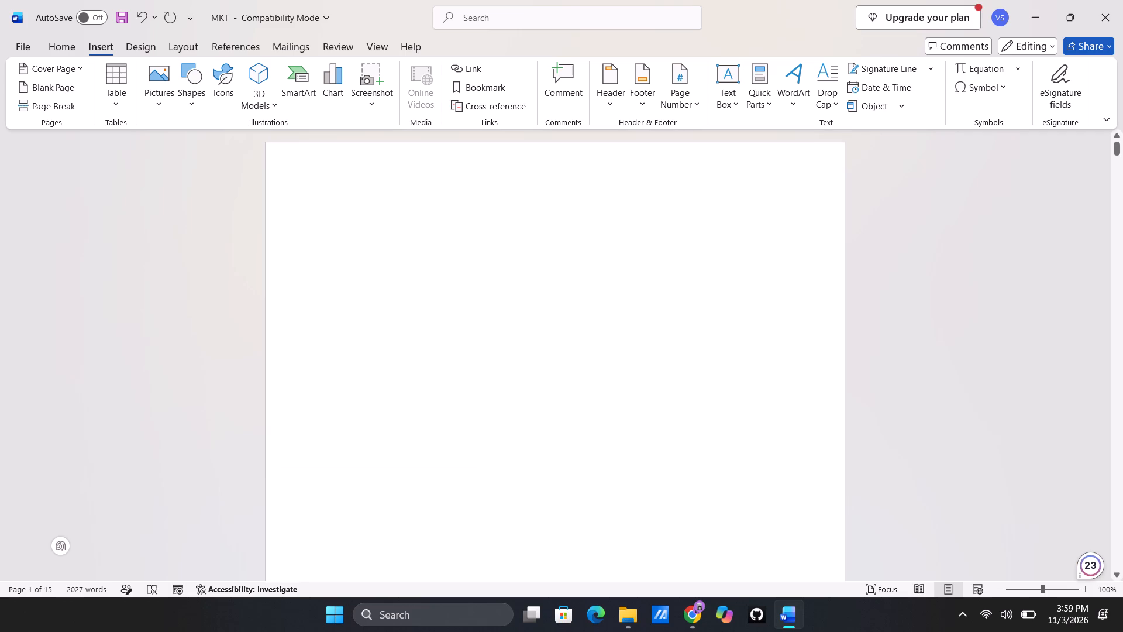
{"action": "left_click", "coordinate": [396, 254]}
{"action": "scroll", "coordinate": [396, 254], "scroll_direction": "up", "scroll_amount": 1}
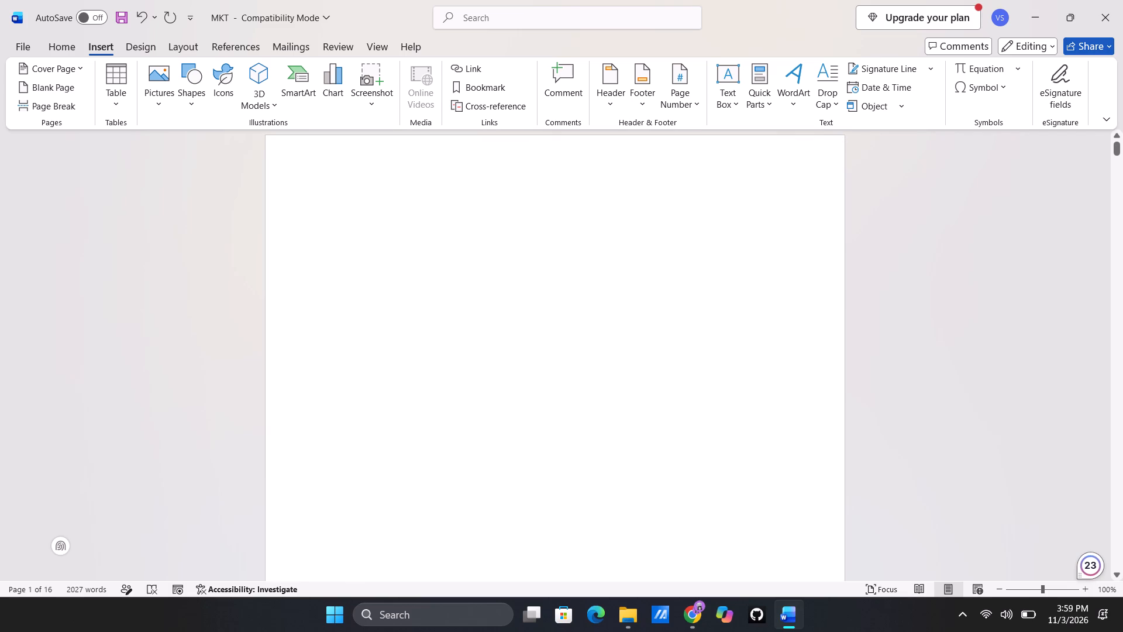
Find the "Vijay mkt 309-1" Word document in the Downloads folder and open it.
{"action": "left_click", "coordinate": [635, 614]}
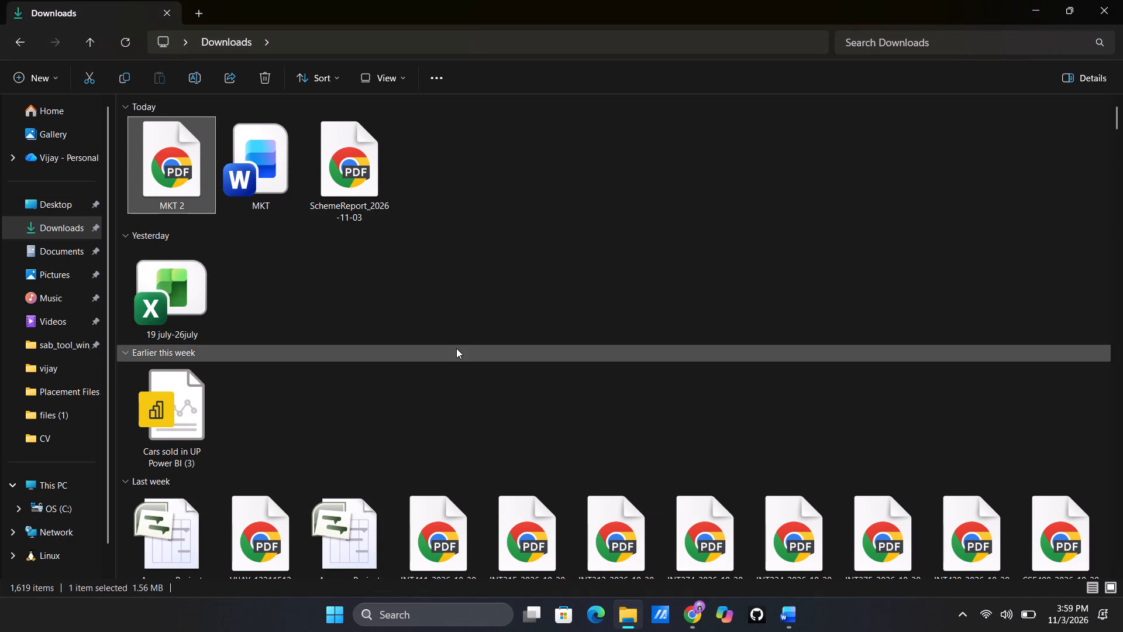
{"action": "scroll", "coordinate": [477, 329], "scroll_direction": "down", "scroll_amount": 4}
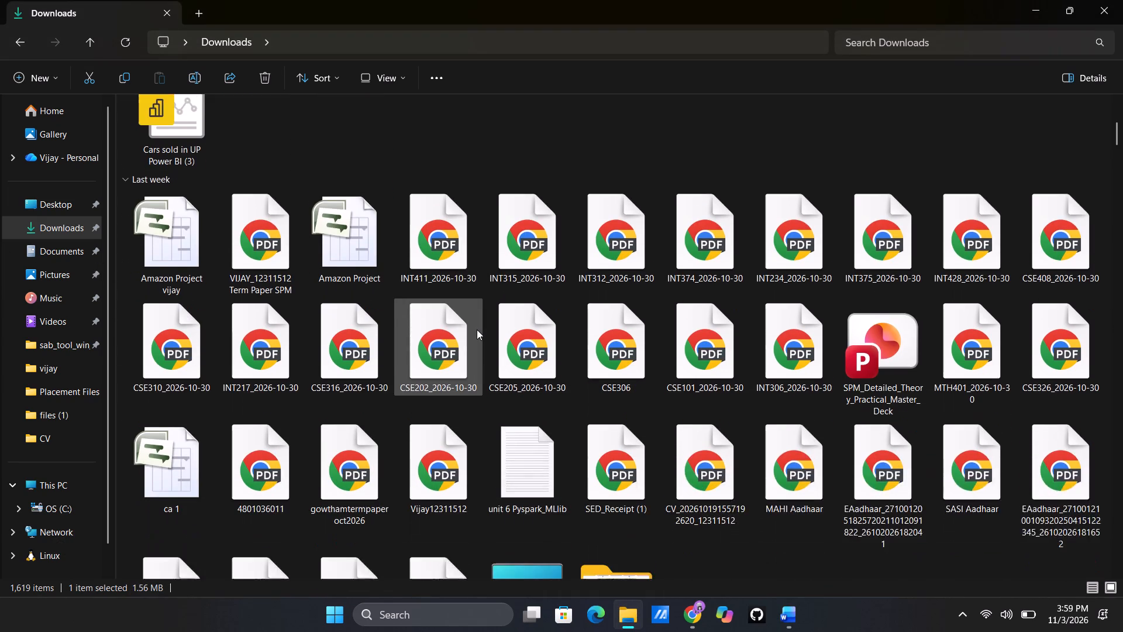
{"action": "scroll", "coordinate": [477, 329], "scroll_direction": "down", "scroll_amount": 4}
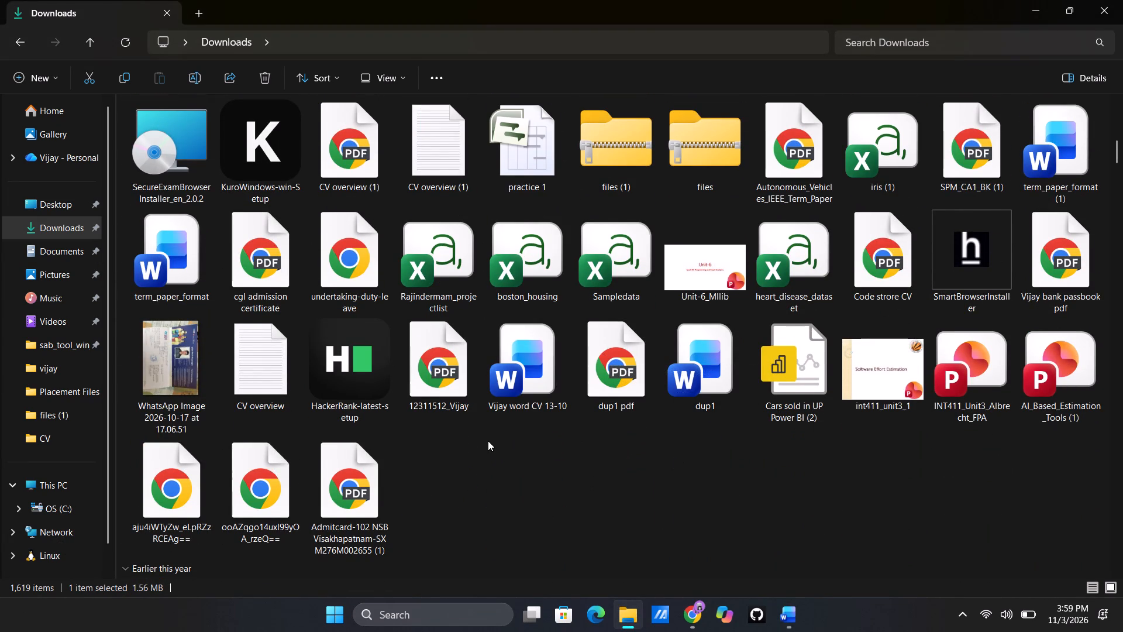
{"action": "scroll", "coordinate": [488, 441], "scroll_direction": "down", "scroll_amount": 5}
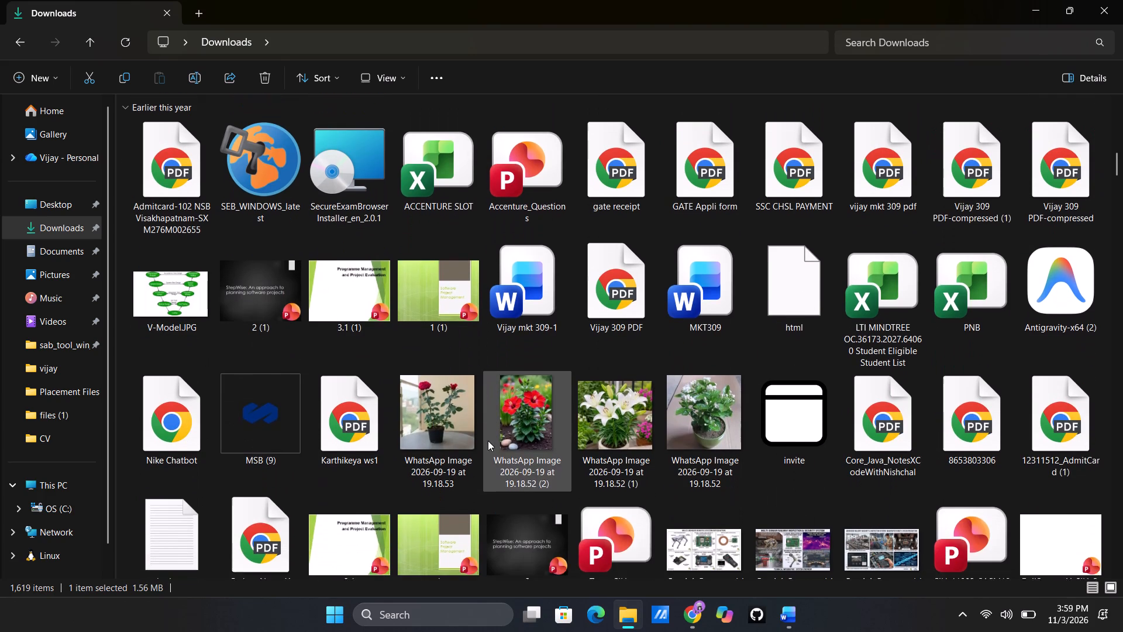
{"action": "scroll", "coordinate": [488, 441], "scroll_direction": "down", "scroll_amount": 1}
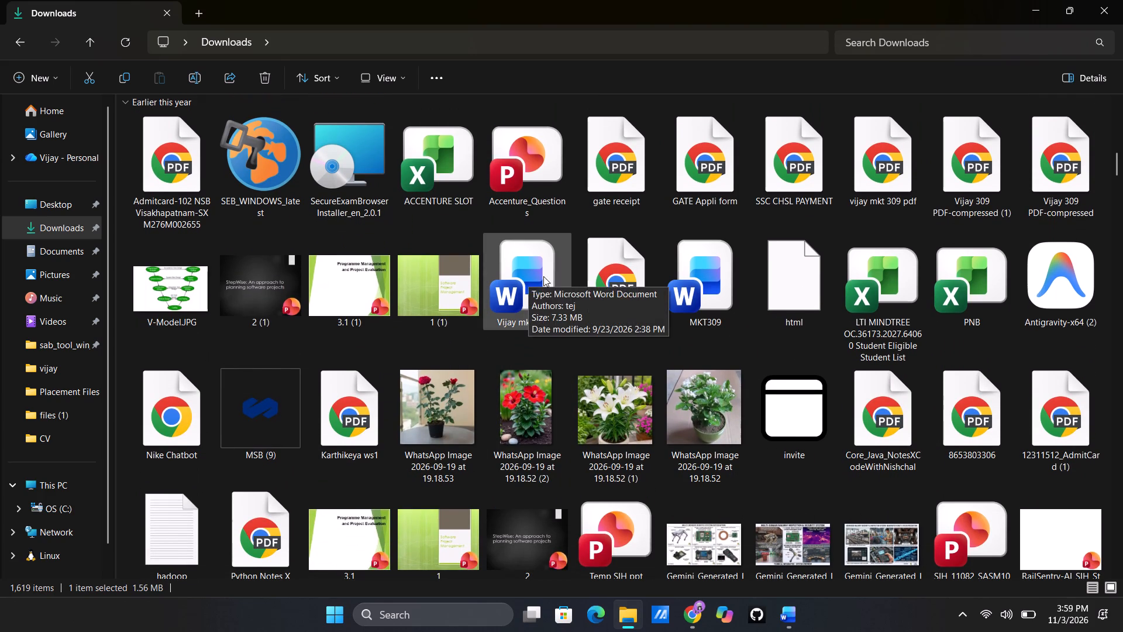
{"action": "triple_click", "coordinate": [533, 276]}
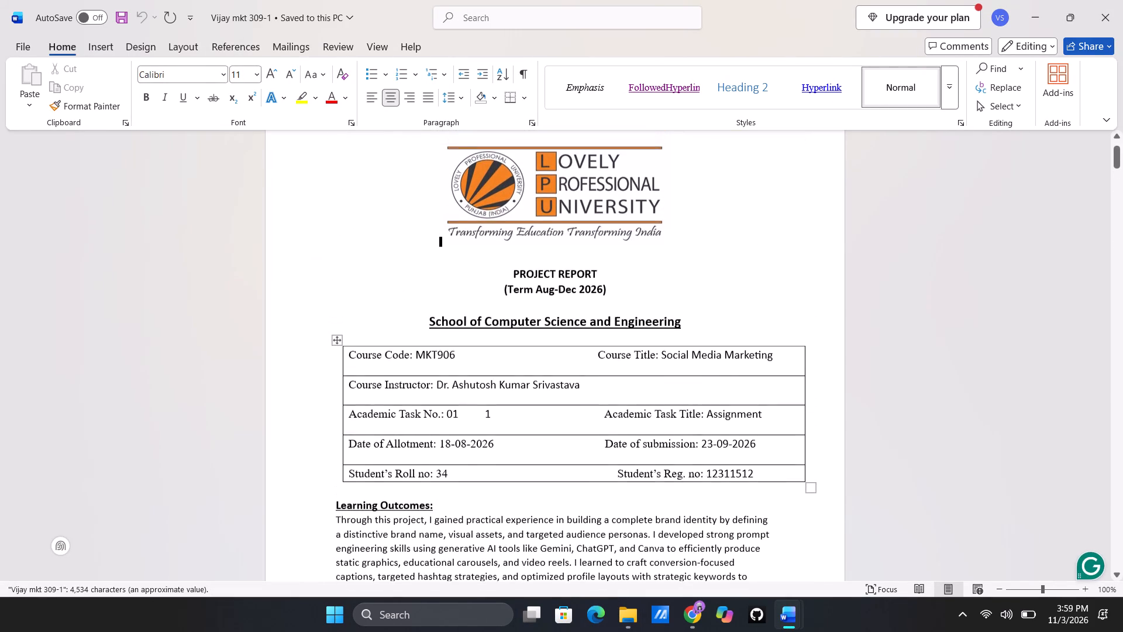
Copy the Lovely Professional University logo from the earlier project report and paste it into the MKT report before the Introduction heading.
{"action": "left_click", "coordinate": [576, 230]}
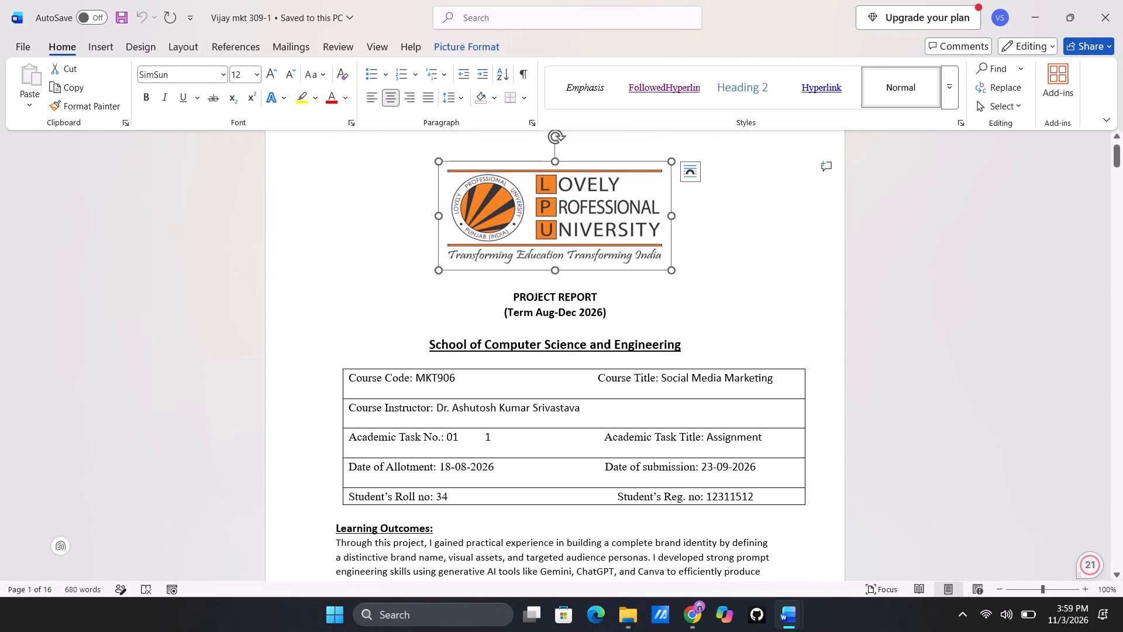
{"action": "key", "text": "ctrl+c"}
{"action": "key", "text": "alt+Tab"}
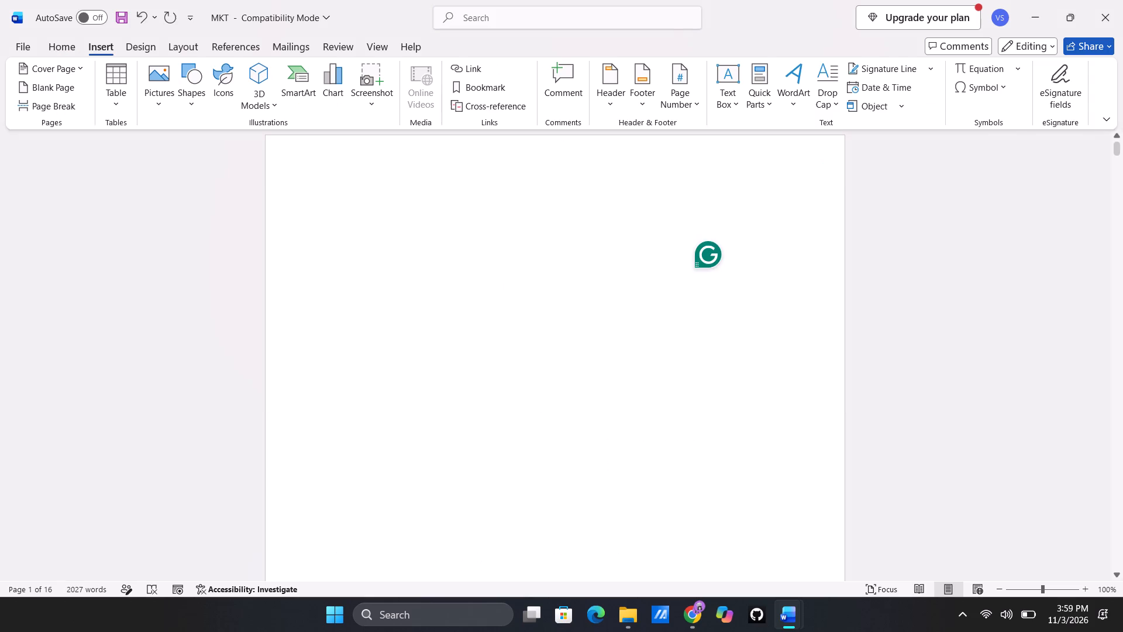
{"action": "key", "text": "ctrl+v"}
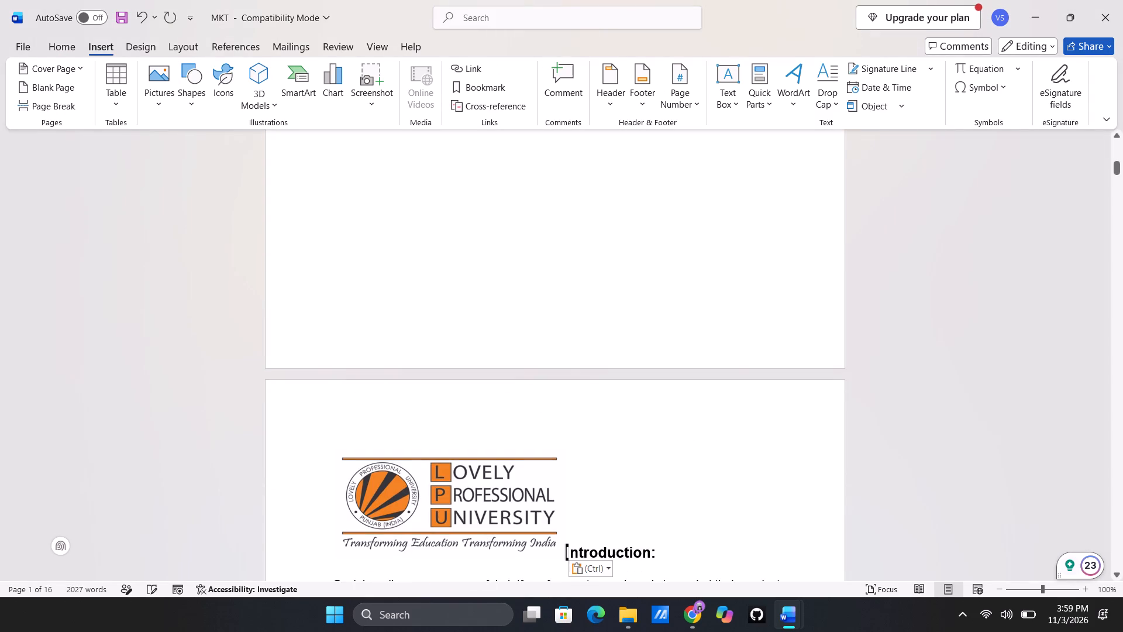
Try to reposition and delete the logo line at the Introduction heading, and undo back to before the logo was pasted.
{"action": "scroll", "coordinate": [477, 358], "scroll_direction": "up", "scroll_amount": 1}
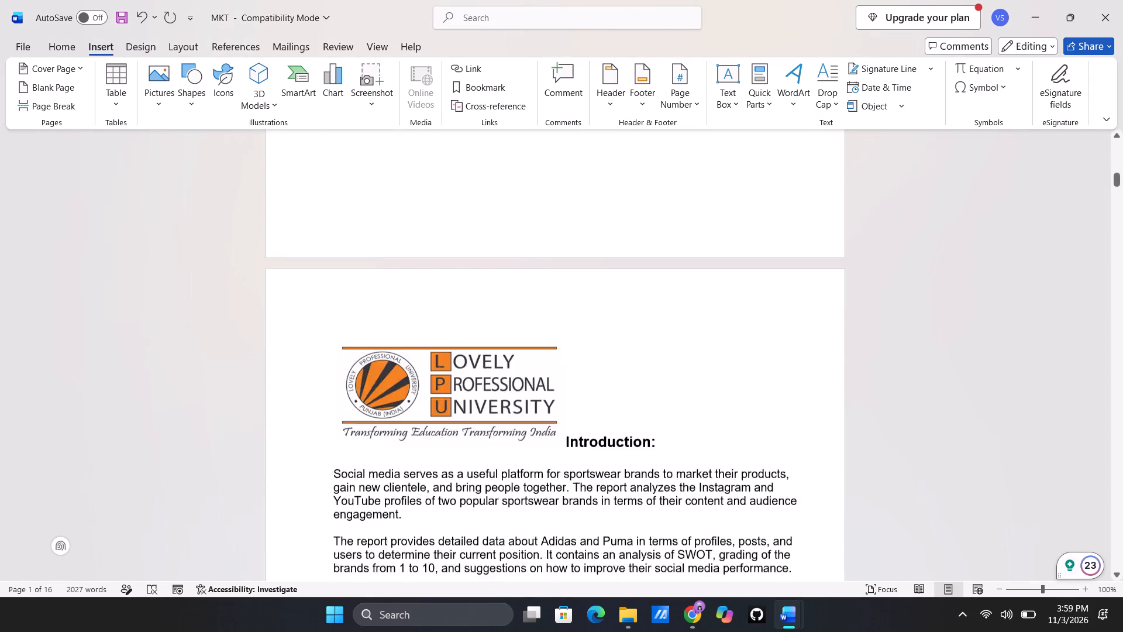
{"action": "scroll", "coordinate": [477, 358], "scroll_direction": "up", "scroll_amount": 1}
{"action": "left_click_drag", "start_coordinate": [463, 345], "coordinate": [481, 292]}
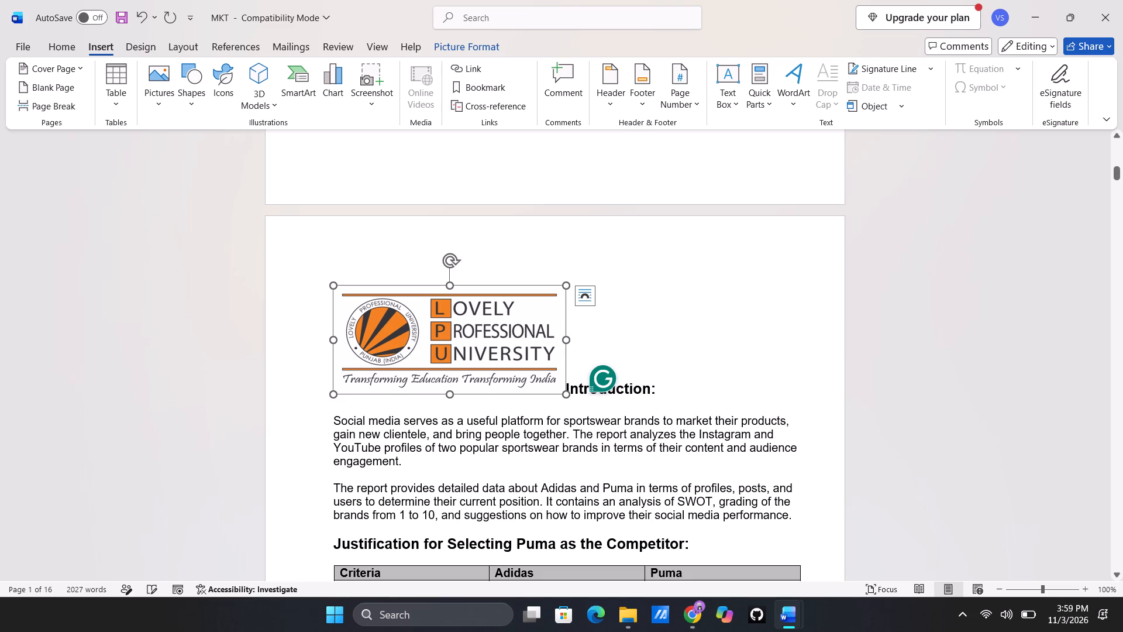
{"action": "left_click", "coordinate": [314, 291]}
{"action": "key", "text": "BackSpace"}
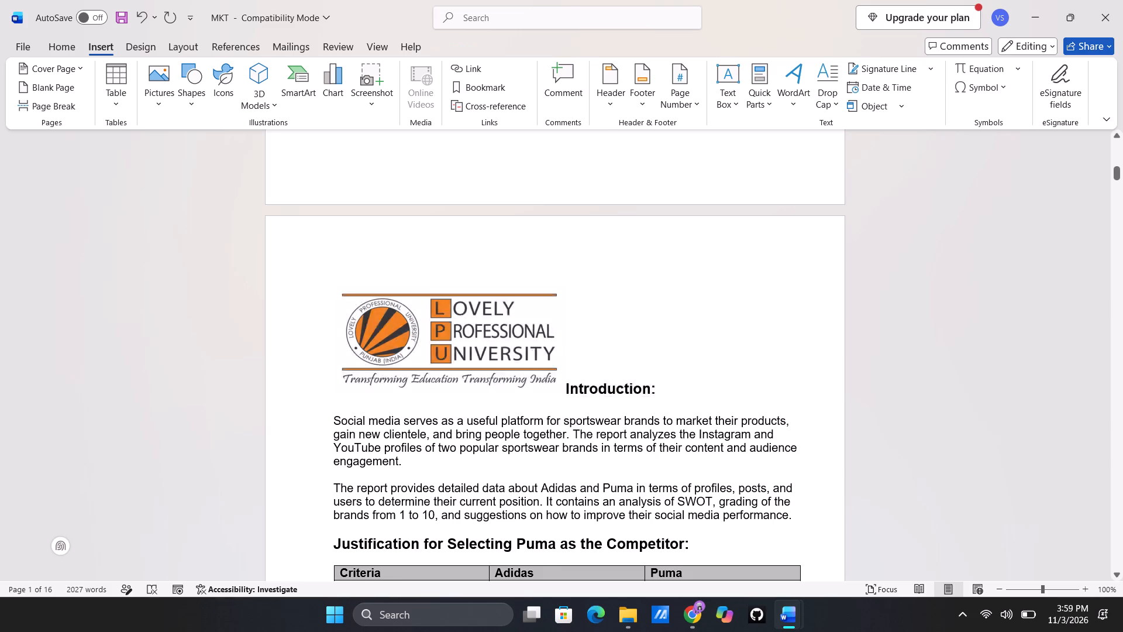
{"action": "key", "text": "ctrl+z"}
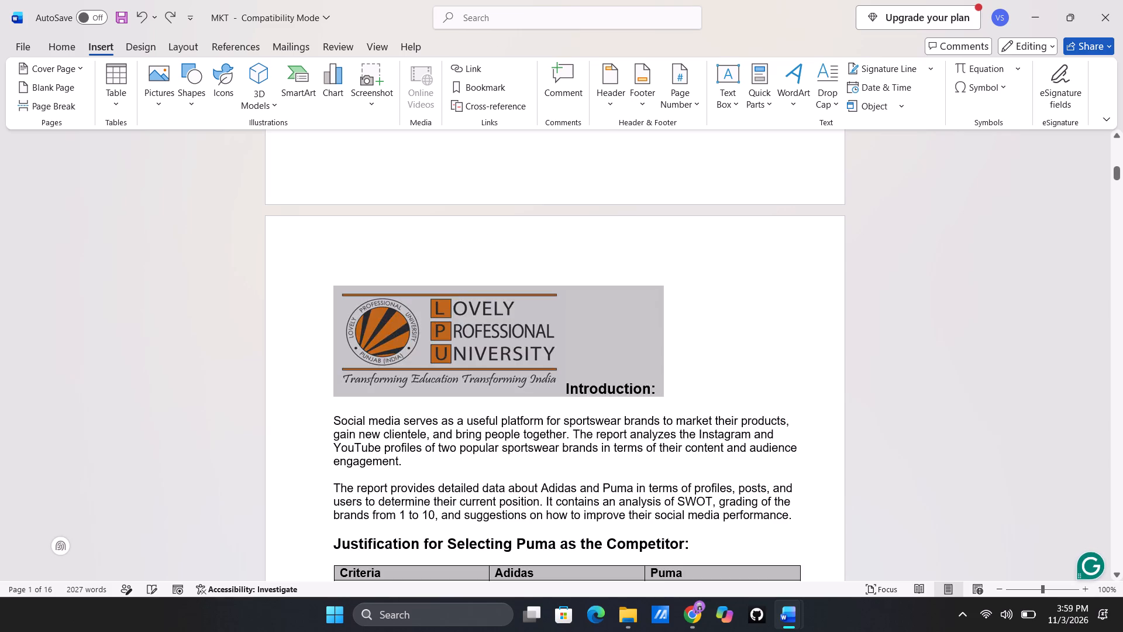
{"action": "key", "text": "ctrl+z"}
Add three spaces in front of the Introduction heading.
{"action": "scroll", "coordinate": [575, 294], "scroll_direction": "up", "scroll_amount": 1}
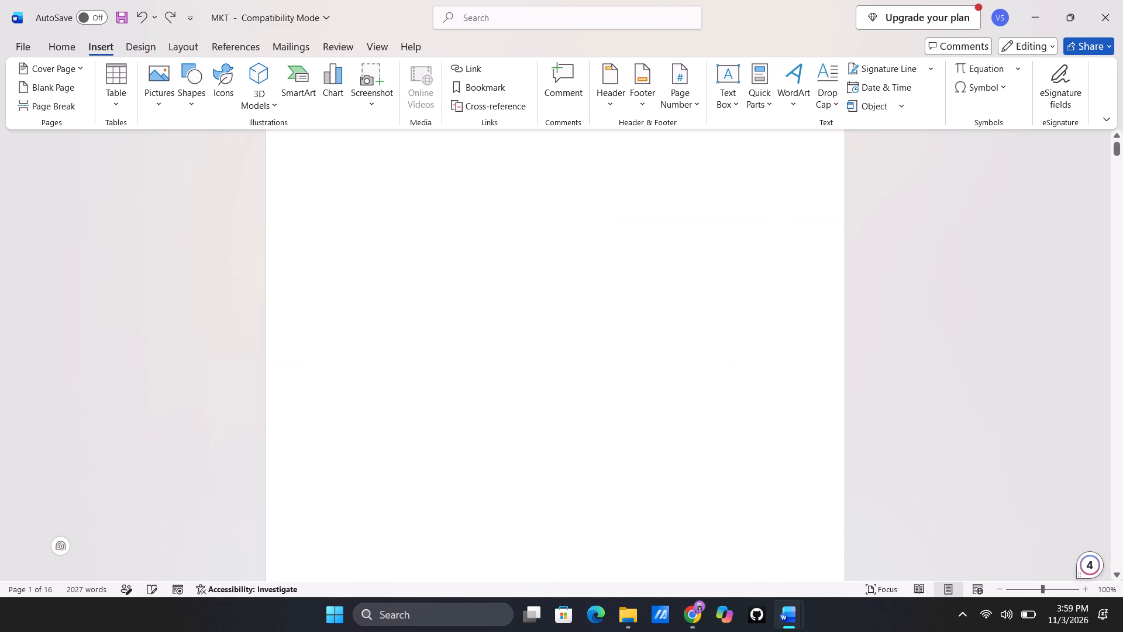
{"action": "scroll", "coordinate": [575, 294], "scroll_direction": "up", "scroll_amount": 1}
{"action": "left_click", "coordinate": [483, 252]}
{"action": "key", "text": "space"}
{"action": "key", "text": "space"}
{"action": "key", "text": "space"}
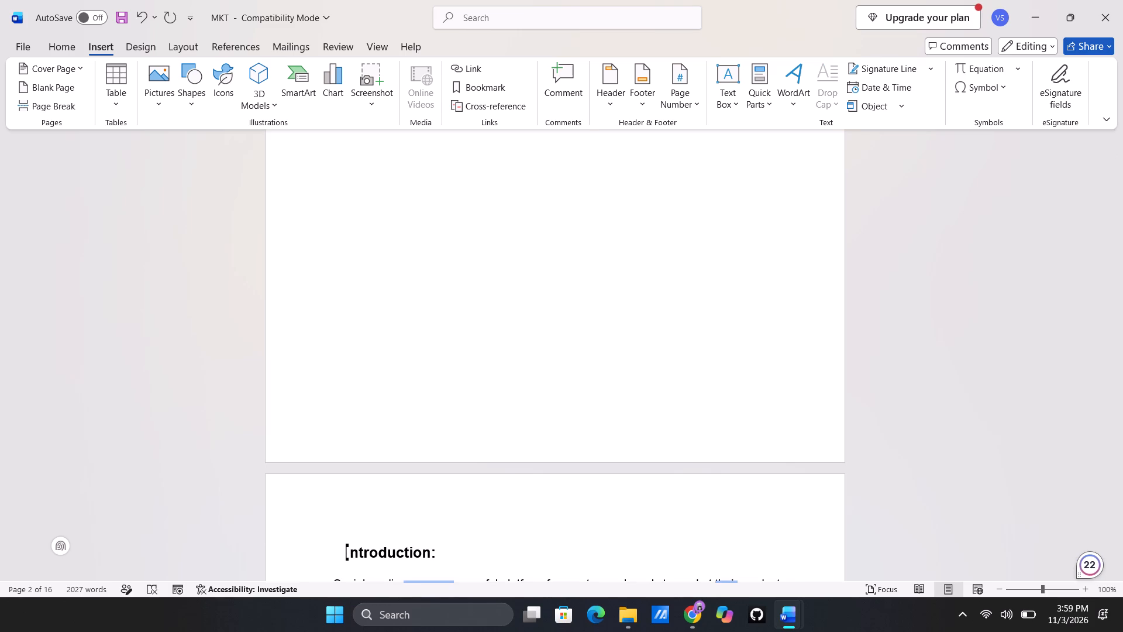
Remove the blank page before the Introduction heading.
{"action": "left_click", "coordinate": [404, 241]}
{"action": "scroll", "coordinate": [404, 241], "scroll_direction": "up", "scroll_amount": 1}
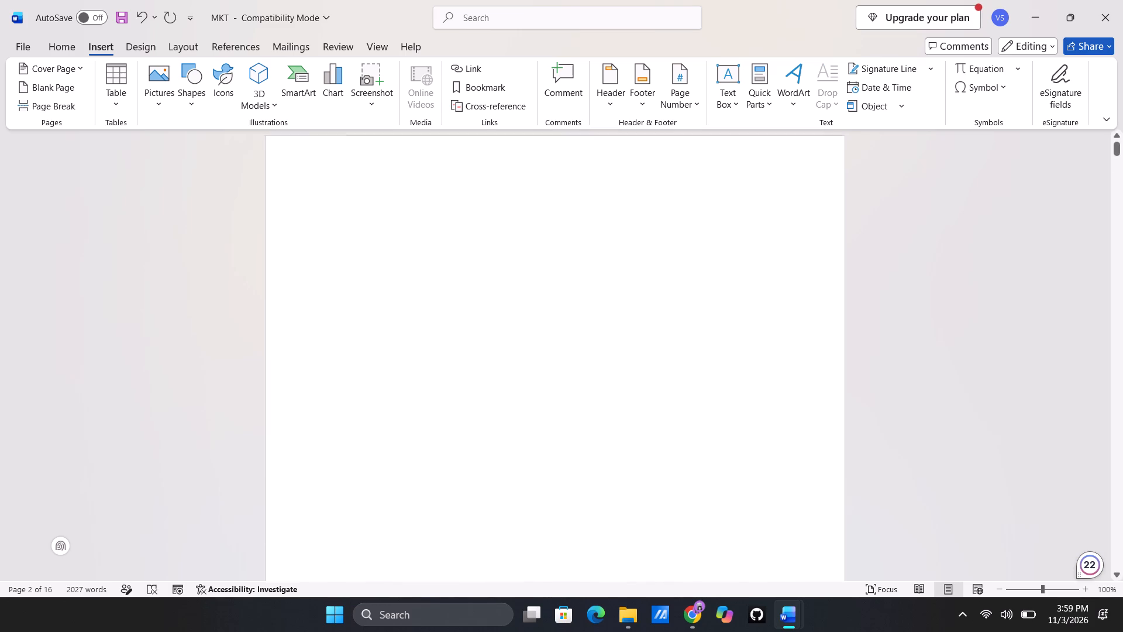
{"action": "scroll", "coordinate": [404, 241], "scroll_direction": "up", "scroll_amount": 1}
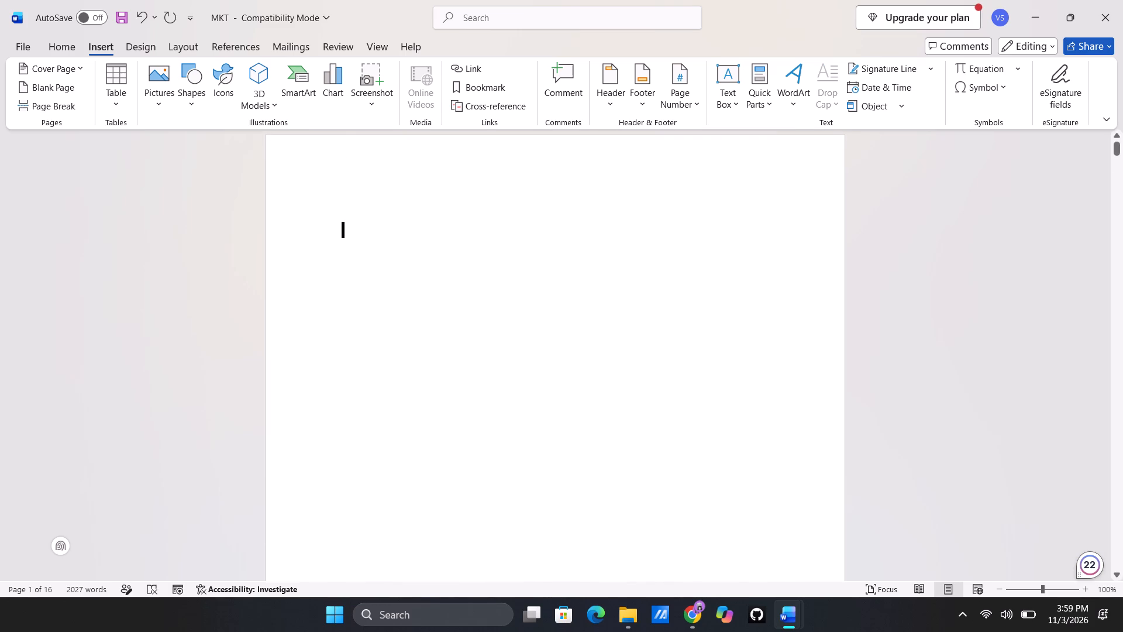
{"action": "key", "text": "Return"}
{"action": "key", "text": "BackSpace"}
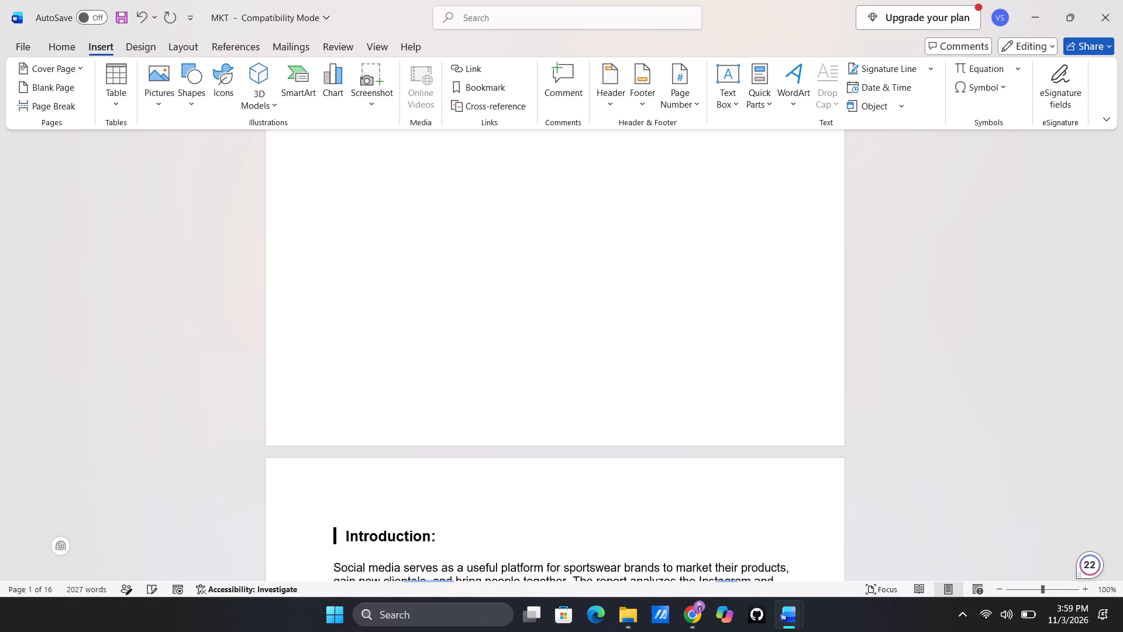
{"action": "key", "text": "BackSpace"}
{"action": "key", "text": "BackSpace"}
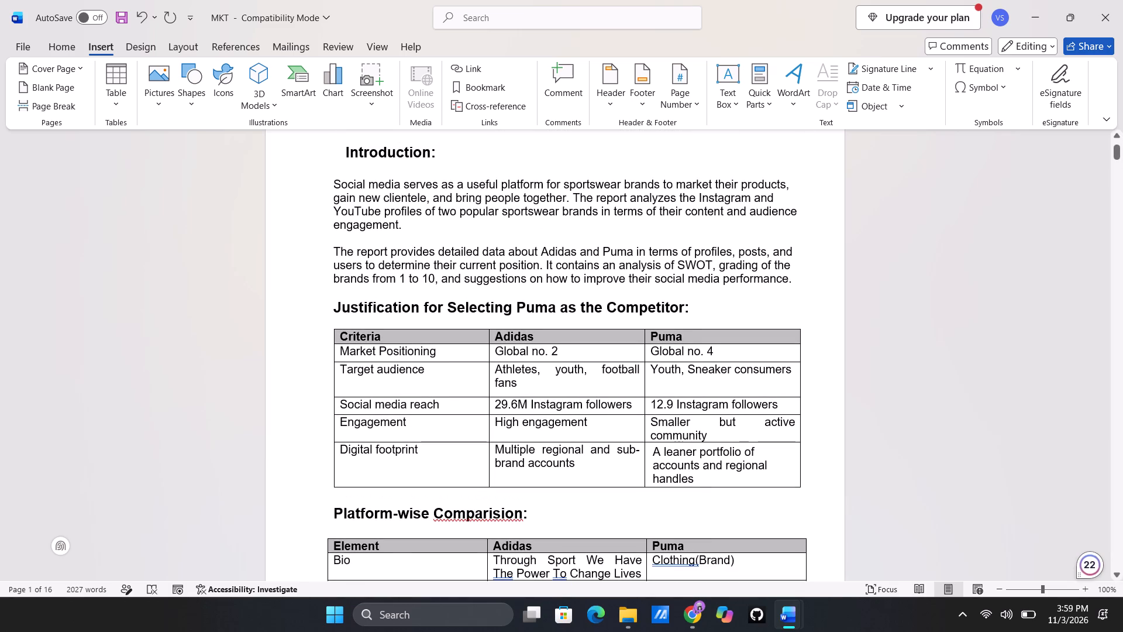
Add four blank lines above the Introduction heading and paste the Lovely Professional University logo directly before the heading.
{"action": "key", "text": "Return"}
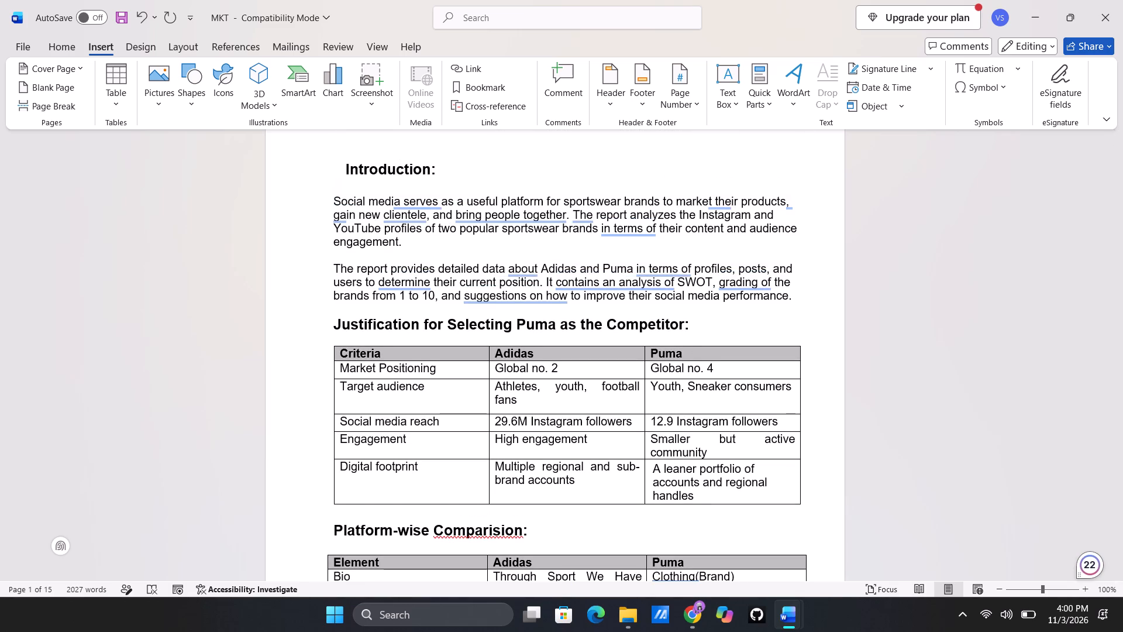
{"action": "key", "text": "Return"}
{"action": "key", "text": "Return"}
{"action": "scroll", "coordinate": [404, 241], "scroll_direction": "up", "scroll_amount": 1}
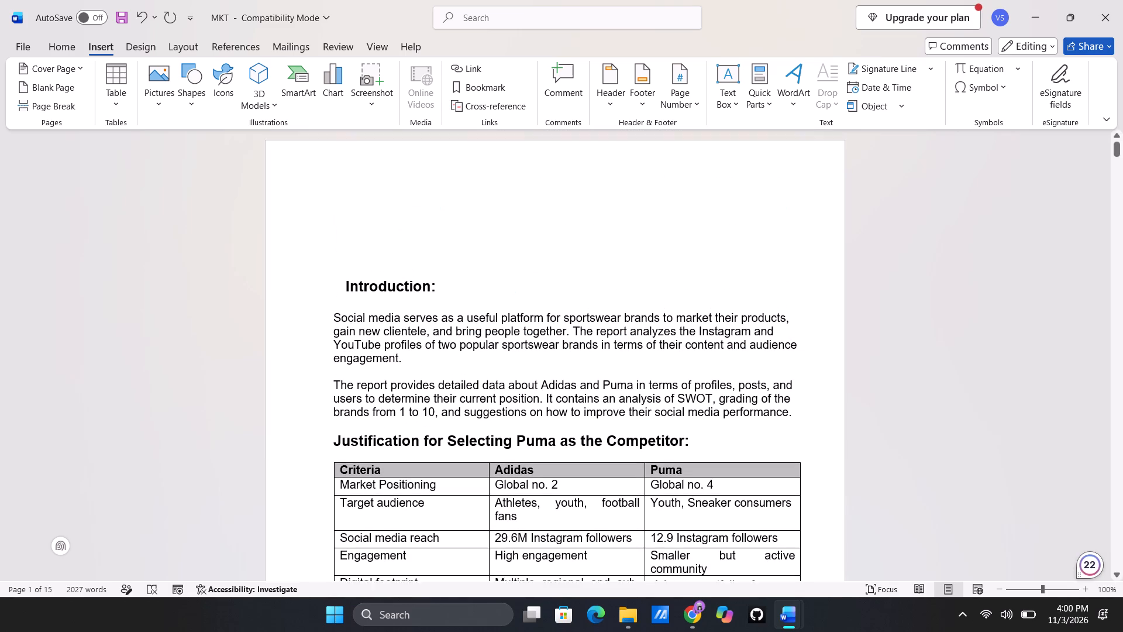
{"action": "scroll", "coordinate": [404, 241], "scroll_direction": "up", "scroll_amount": 2}
{"action": "key", "text": "Return"}
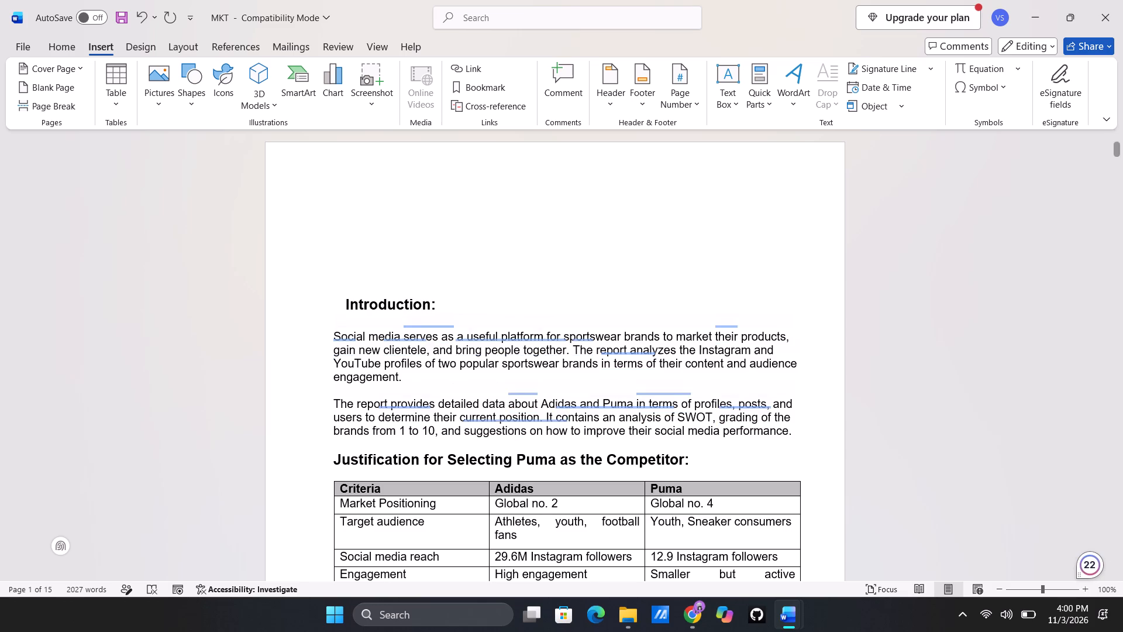
{"action": "key", "text": "ctrl+v"}
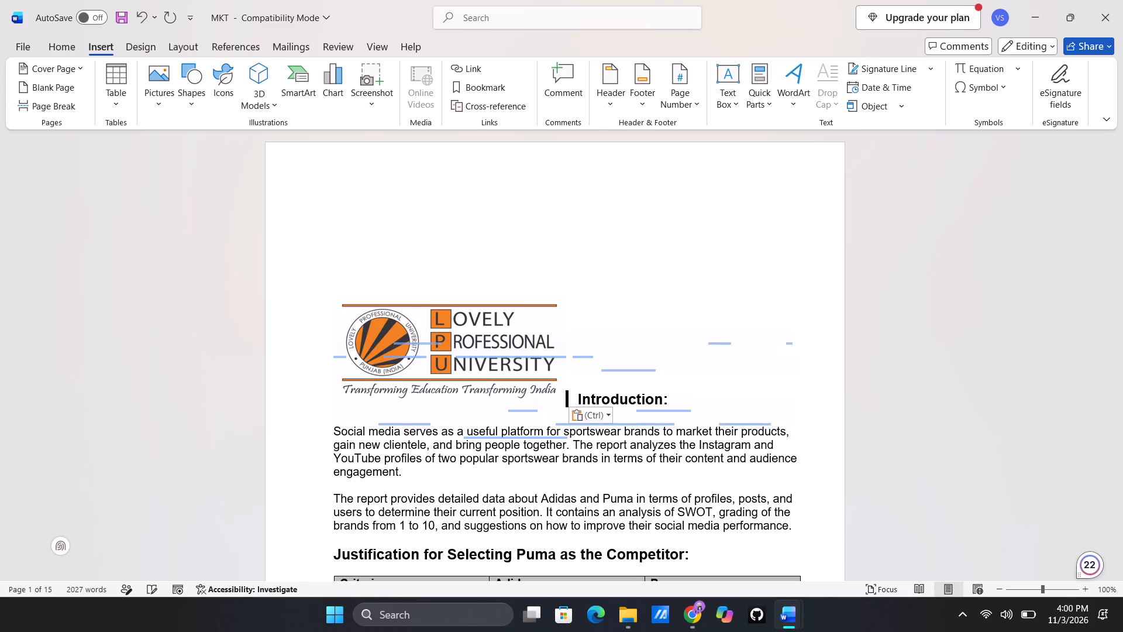
Center the line holding the university logo on the first page.
{"action": "left_click", "coordinate": [436, 327]}
{"action": "left_click", "coordinate": [20, 40]}
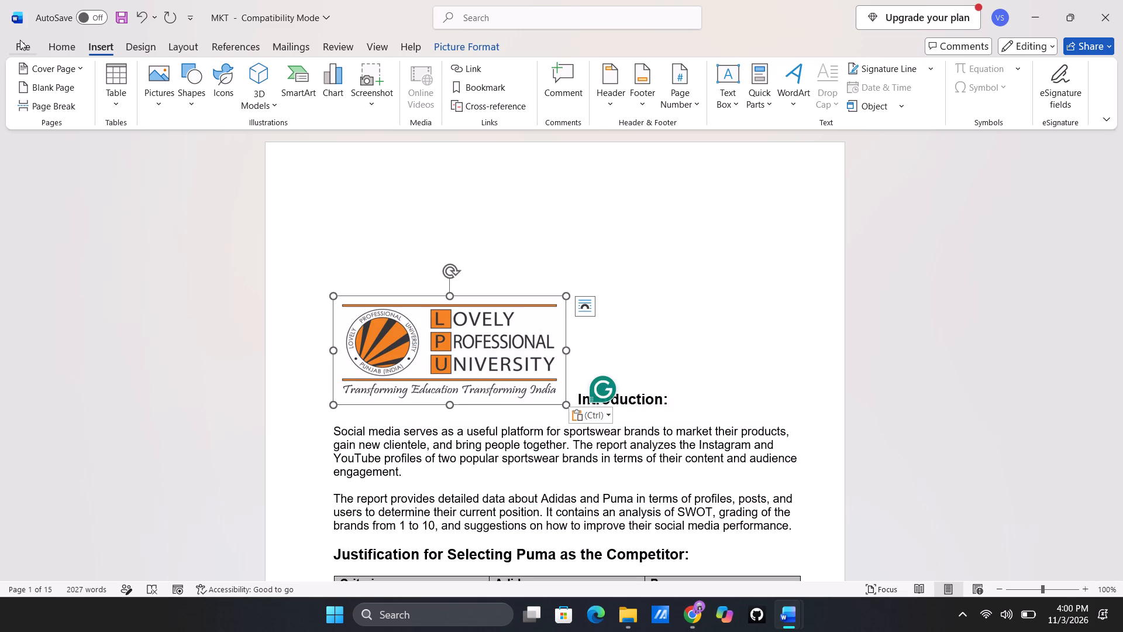
{"action": "left_click", "coordinate": [16, 51]}
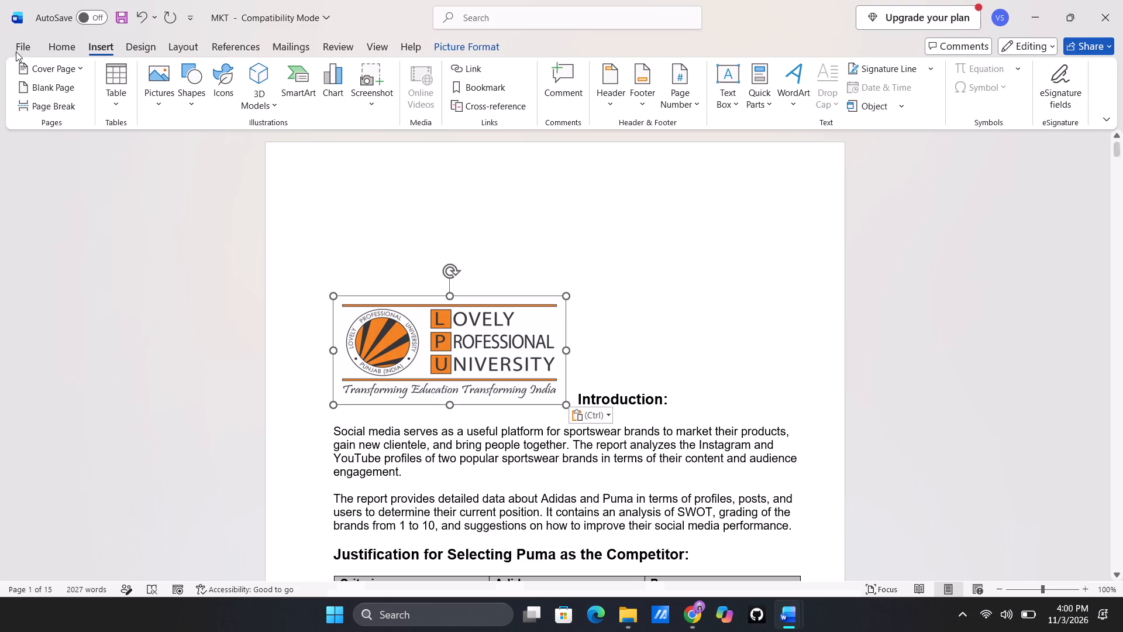
{"action": "left_click", "coordinate": [63, 50]}
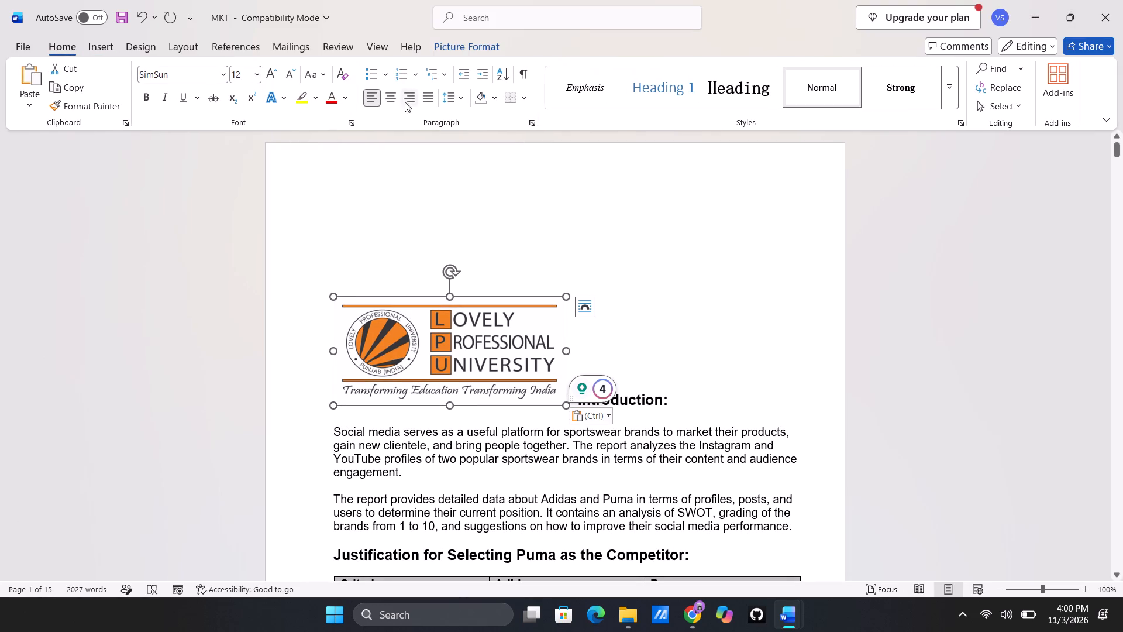
{"action": "left_click", "coordinate": [391, 100]}
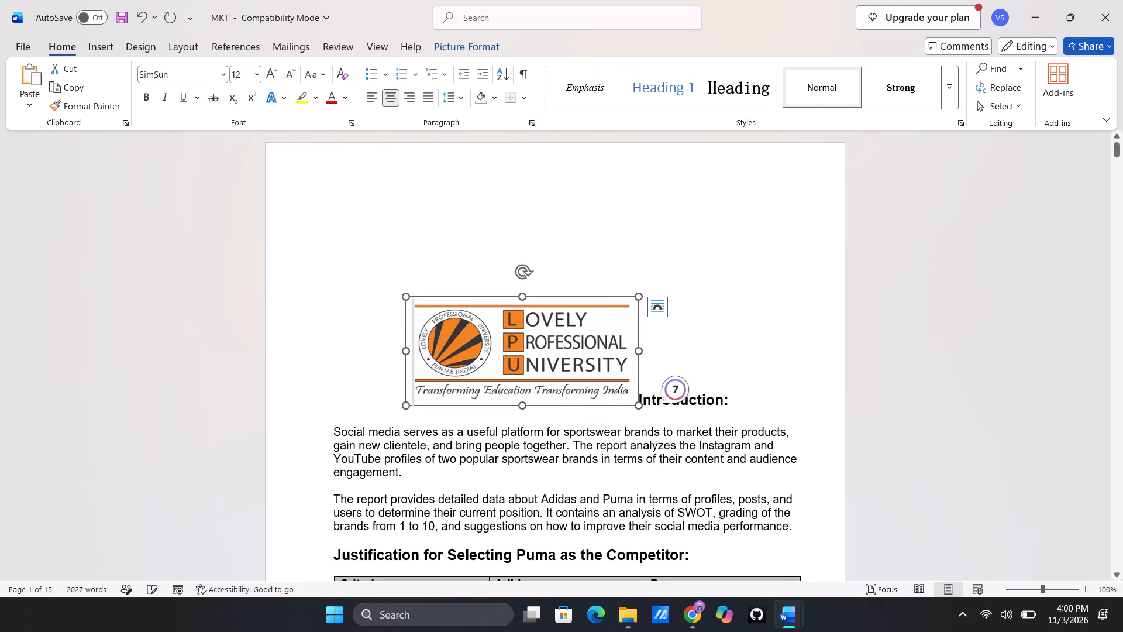
Delete extra blank lines above the university logo to move it up the first page.
{"action": "left_click", "coordinate": [375, 293]}
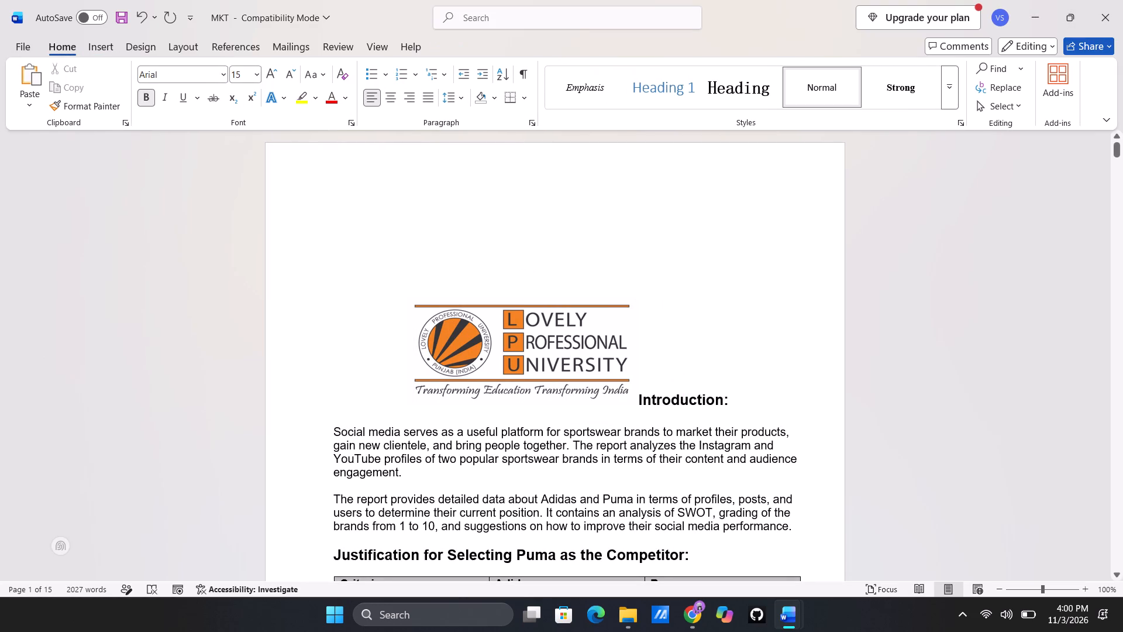
{"action": "key", "text": "BackSpace"}
{"action": "key", "text": "BackSpace"}
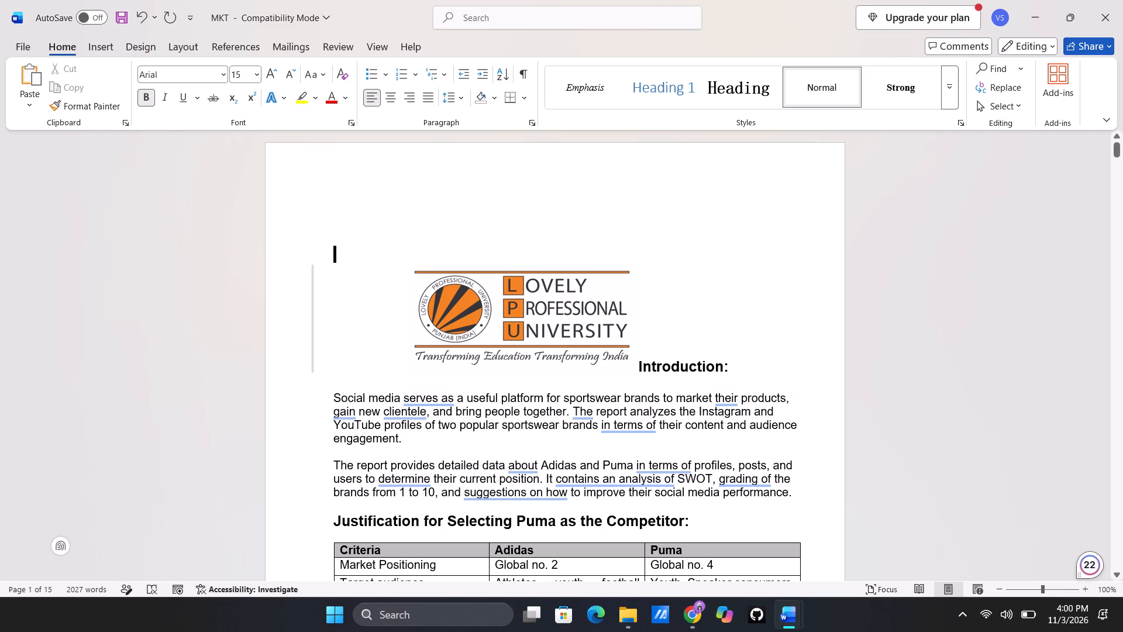
{"action": "key", "text": "BackSpace"}
{"action": "key", "text": "BackSpace"}
{"action": "key", "text": "BackSpace"}
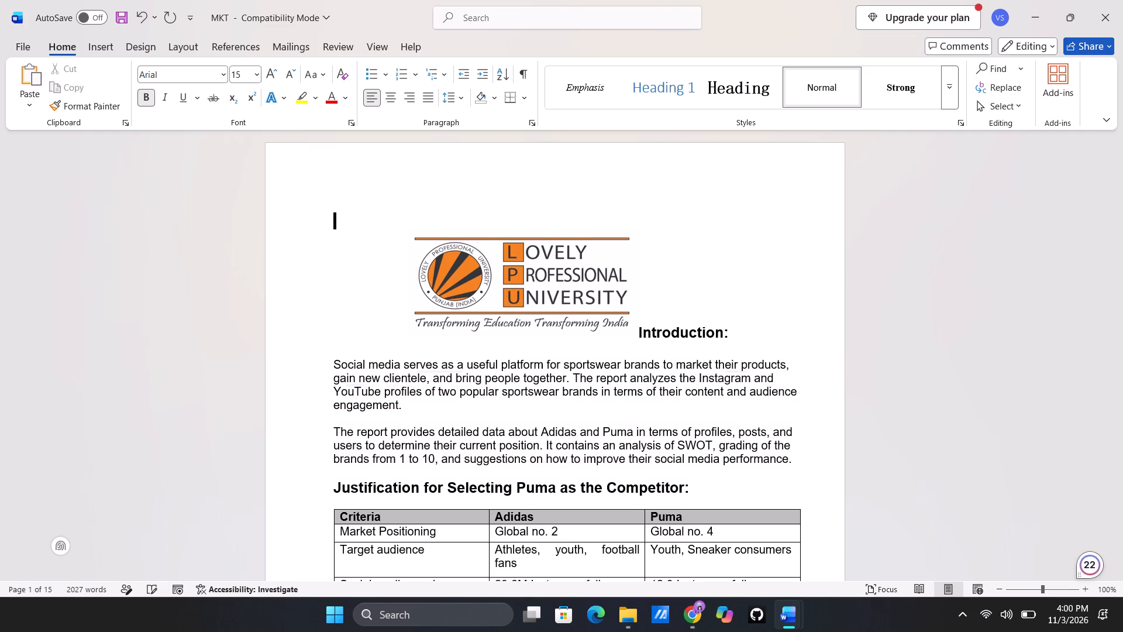
Move the Introduction heading onto its own line below the logo, with blank lines between them.
{"action": "left_click", "coordinate": [660, 315]}
{"action": "key", "text": "Left"}
{"action": "key", "text": "Left"}
{"action": "key", "text": "Left"}
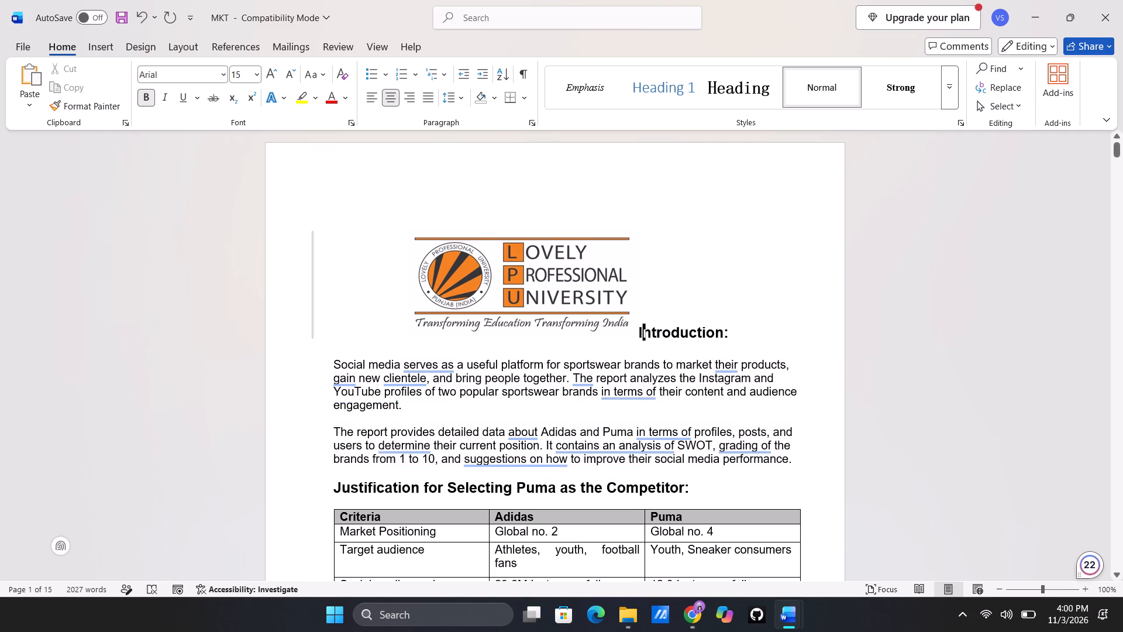
{"action": "key", "text": "Left"}
{"action": "key", "text": "Return"}
{"action": "key", "text": "Return"}
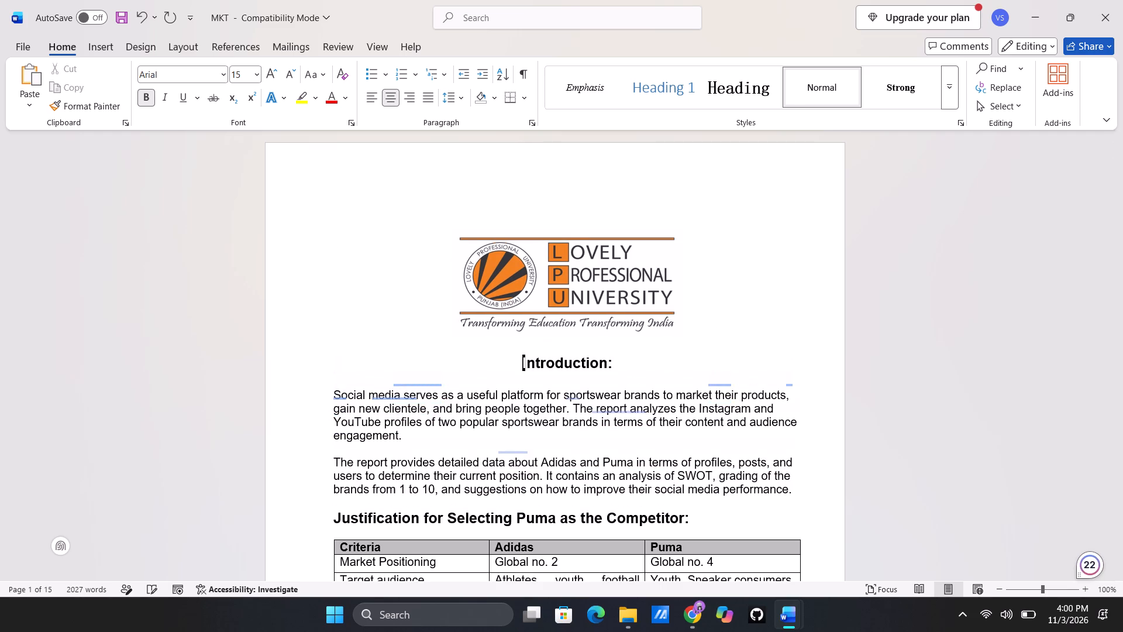
{"action": "key", "text": "Return"}
{"action": "key", "text": "Return"}
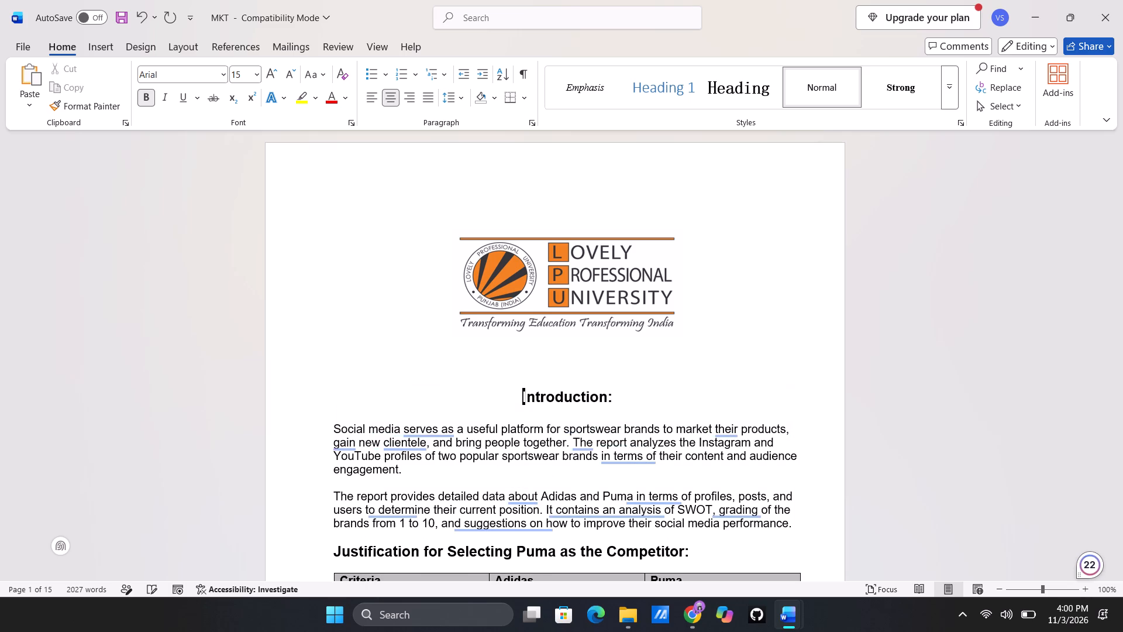
Remove the remaining blank line above the university logo and center the logo on the page again.
{"action": "left_click", "coordinate": [592, 267]}
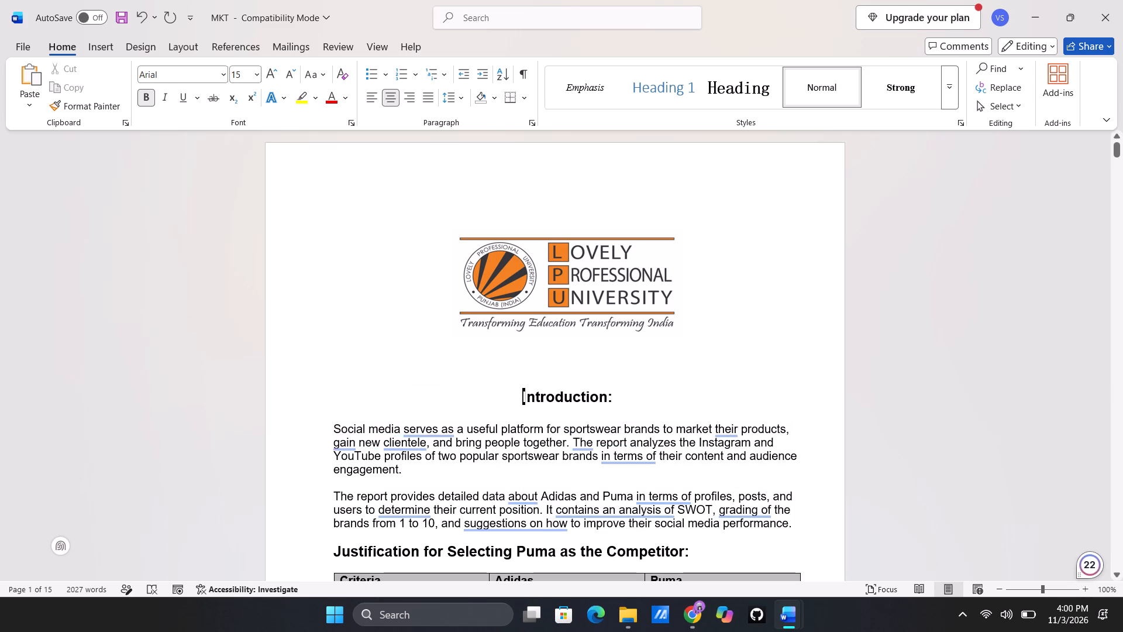
{"action": "left_click", "coordinate": [415, 231]}
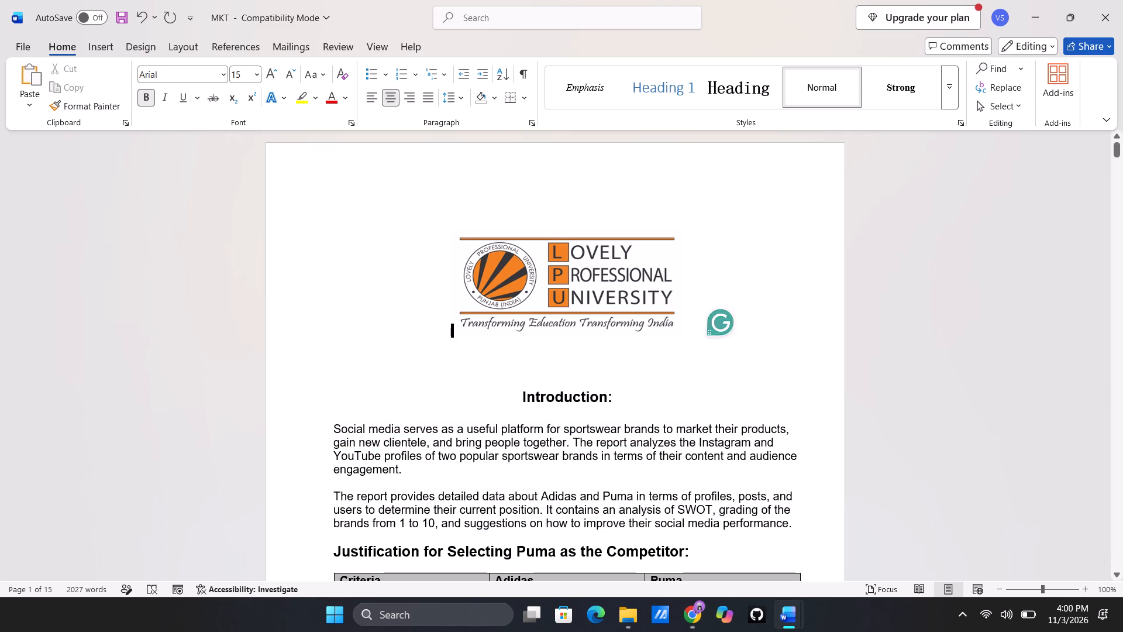
{"action": "key", "text": "BackSpace"}
{"action": "key", "text": "BackSpace"}
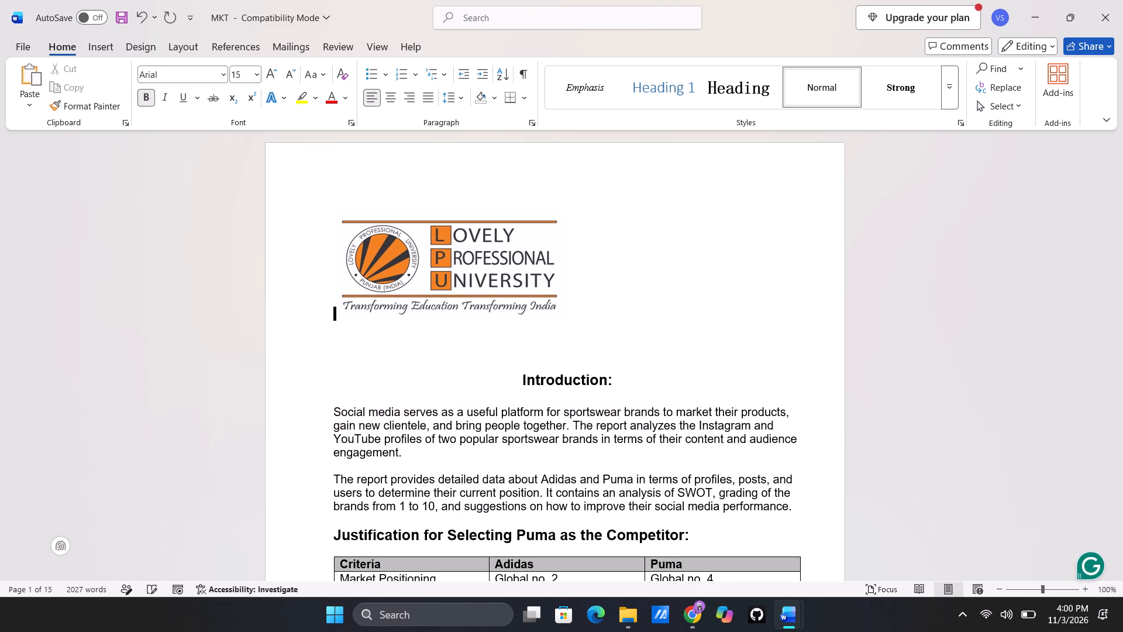
{"action": "key", "text": "BackSpace"}
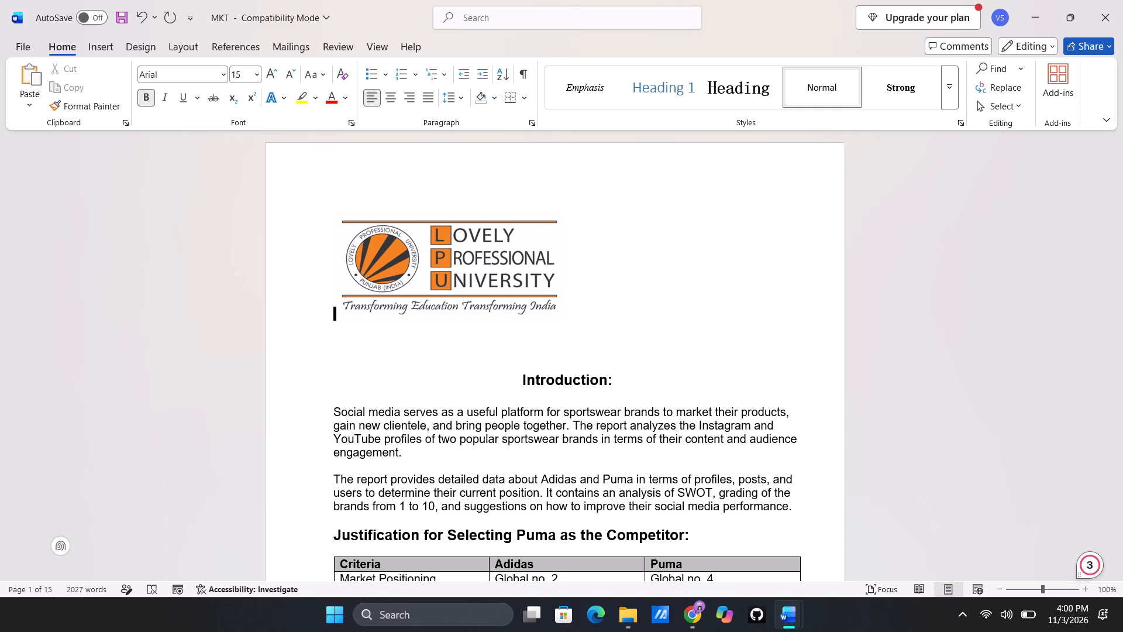
{"action": "left_click", "coordinate": [469, 240]}
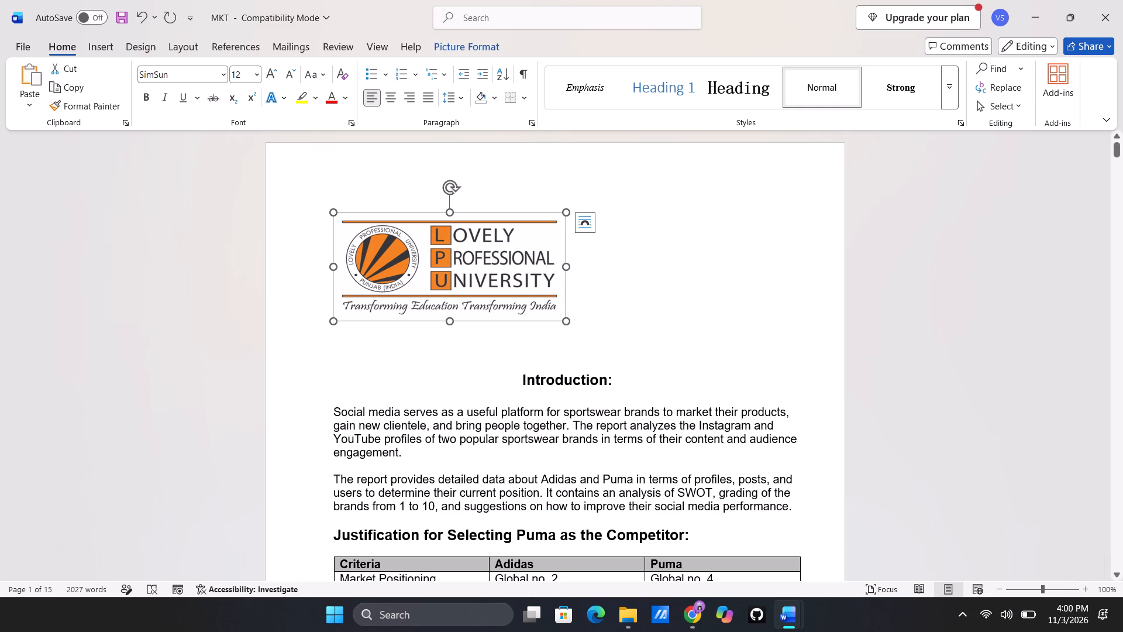
{"action": "left_click", "coordinate": [390, 98]}
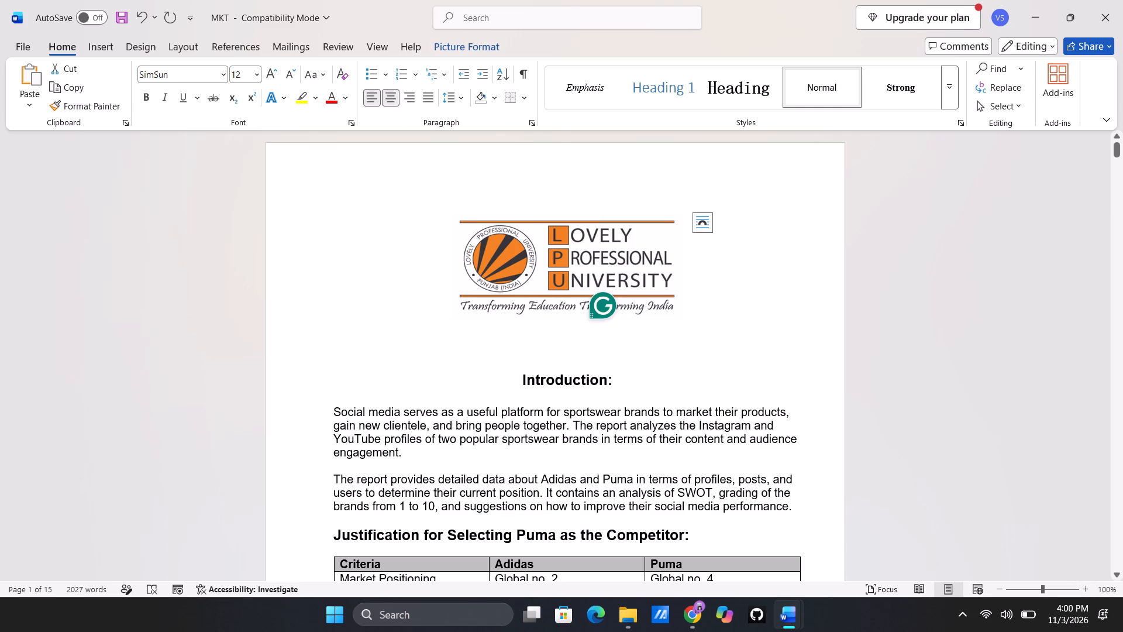
Push the Introduction heading down the page by inserting 25 blank lines before it, leaving room for the cover details.
{"action": "left_click", "coordinate": [516, 375]}
{"action": "key", "text": "Return"}
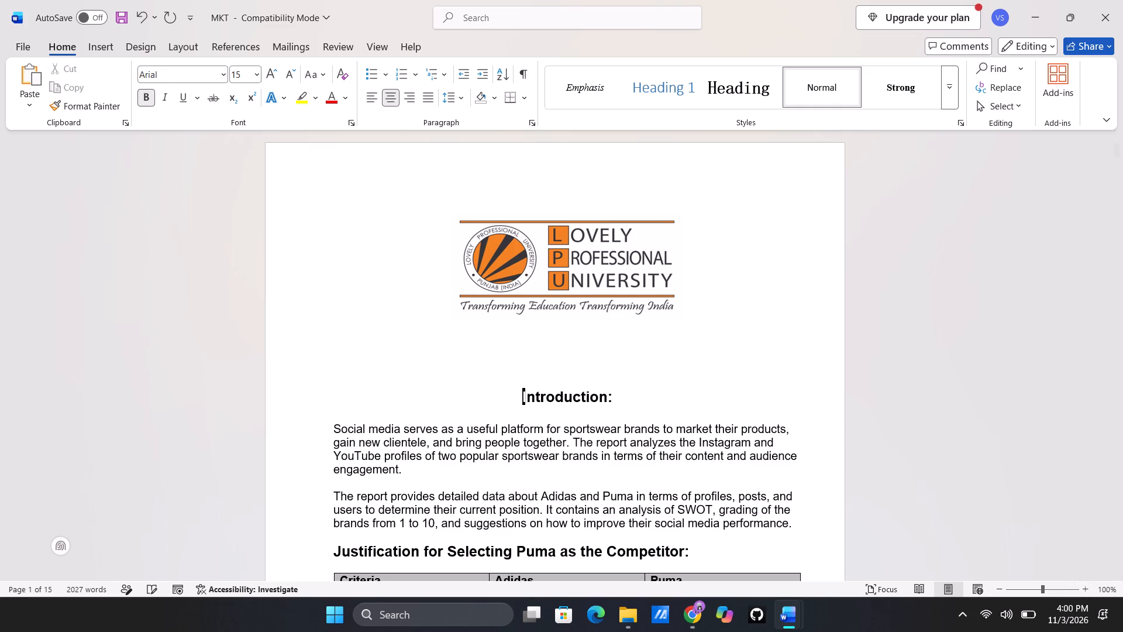
{"action": "key", "text": "Return"}
{"action": "key", "text": "Return"}
{"action": "key", "text": "Return"}
{"action": "key", "text": "Return"}
{"action": "key", "text": "Return"}
{"action": "key", "text": "Return"}
{"action": "key", "text": "Return"}
{"action": "key", "text": "Return"}
{"action": "key", "text": "Return"}
{"action": "key", "text": "Return"}
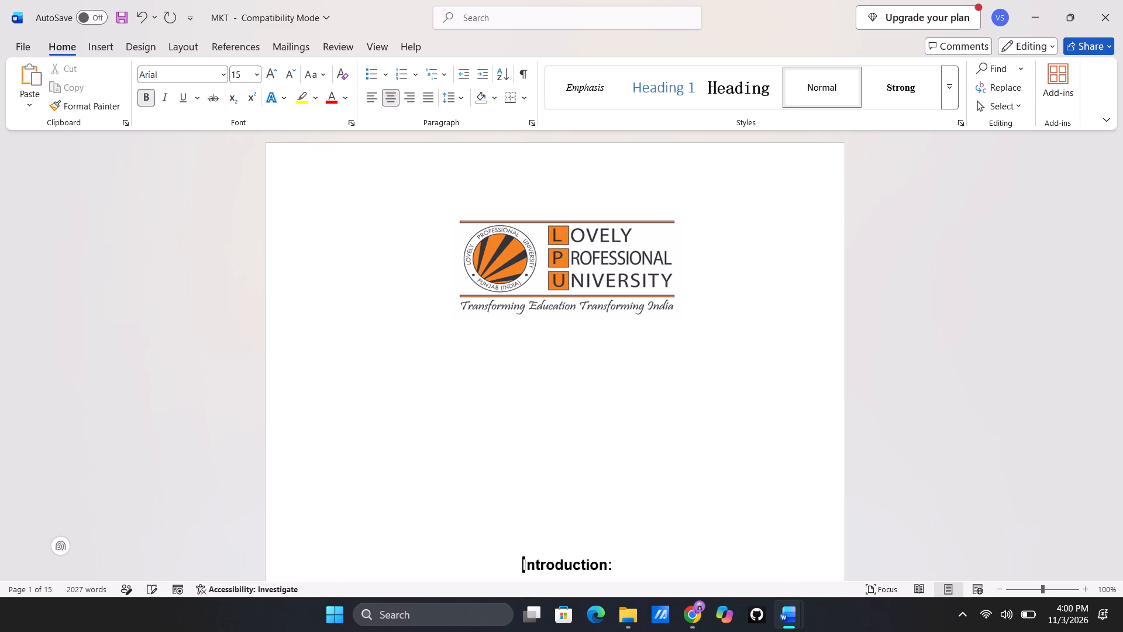
{"action": "key", "text": "Return"}
{"action": "key", "text": "Return"}
{"action": "key", "text": "Return"}
{"action": "key", "text": "Return"}
{"action": "key", "text": "Return"}
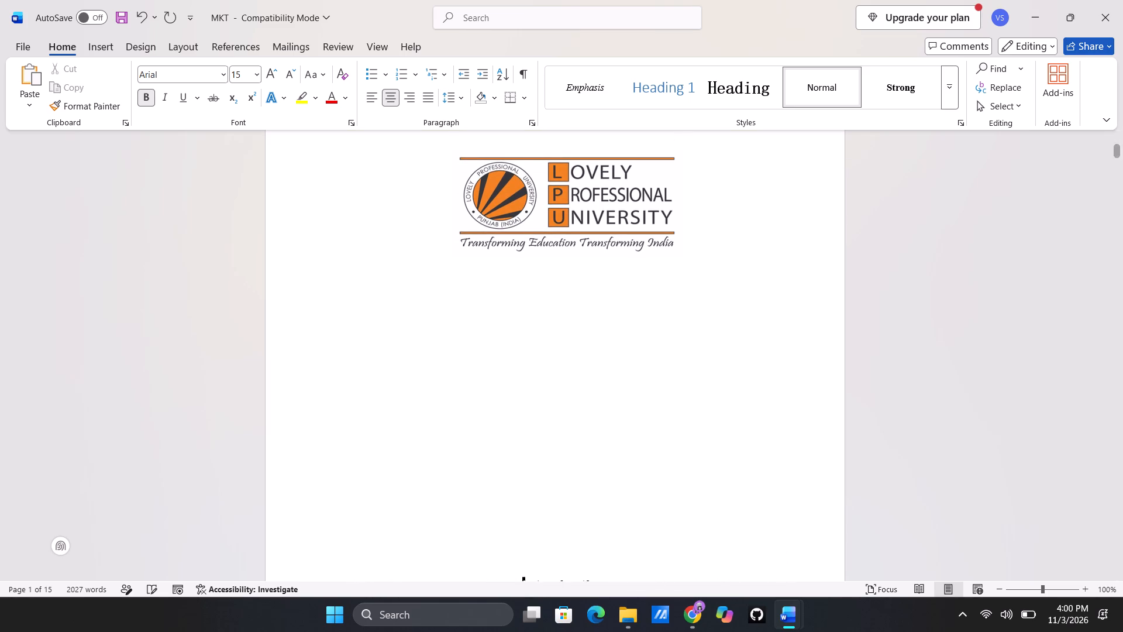
{"action": "key", "text": "Return"}
{"action": "key", "text": "Return"}
{"action": "key", "text": "Return"}
{"action": "key", "text": "Return"}
{"action": "key", "text": "Return"}
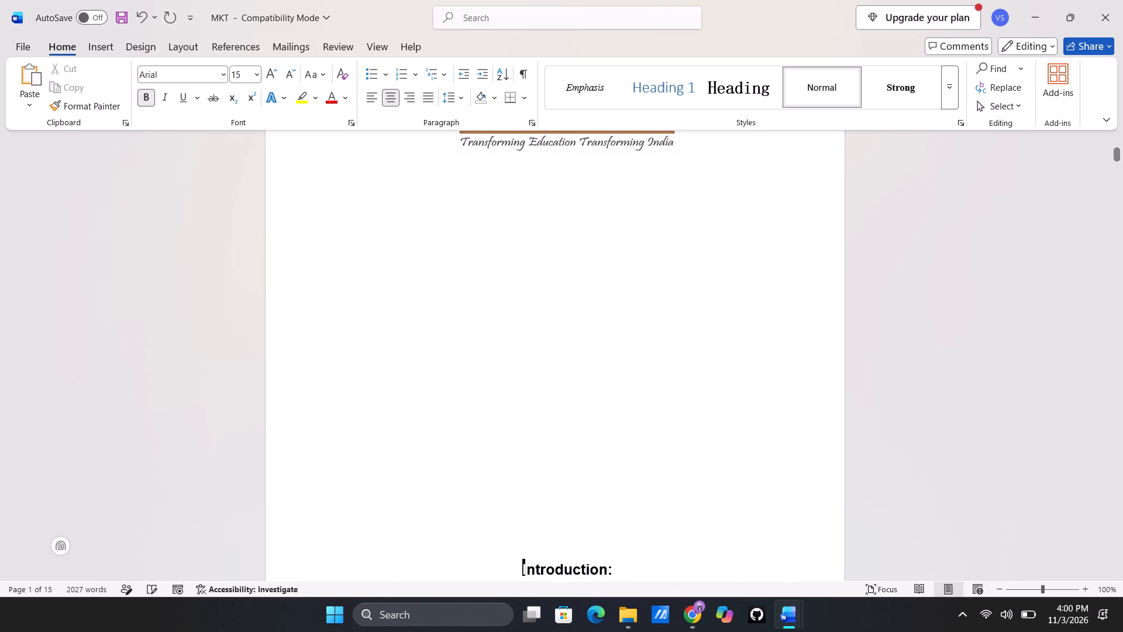
{"action": "key", "text": "Return"}
{"action": "key", "text": "Return"}
{"action": "key", "text": "Return"}
{"action": "key", "text": "Return"}
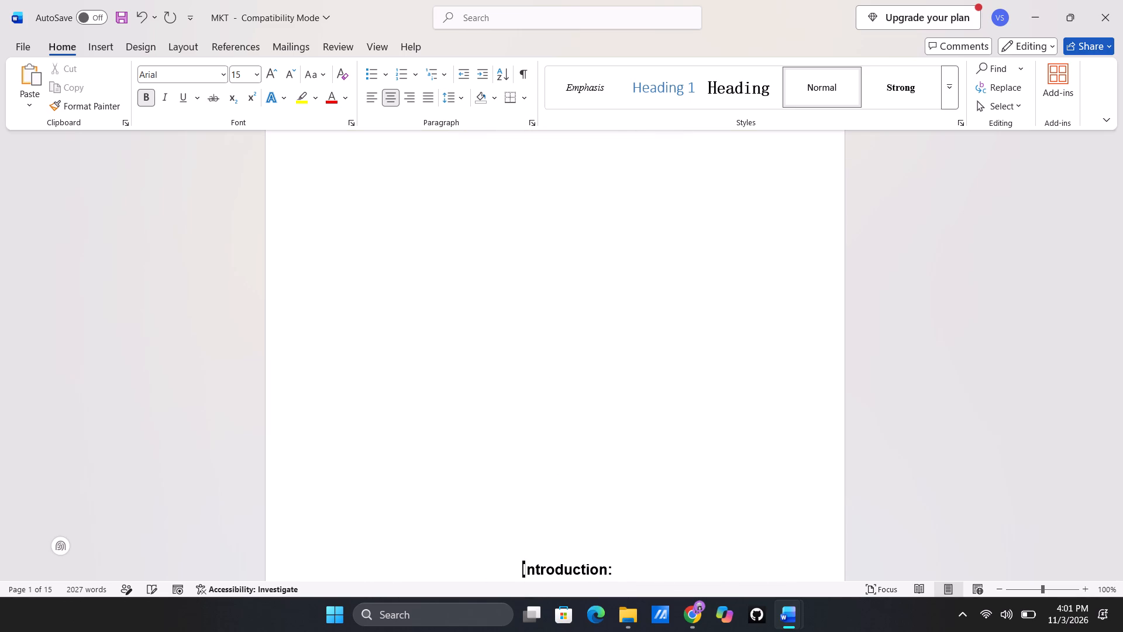
Copy the lines from PROJECT REPORT through School of Computer Science and Engineering from the earlier report and paste them below the MKT report's logo.
{"action": "key", "text": "alt+Tab"}
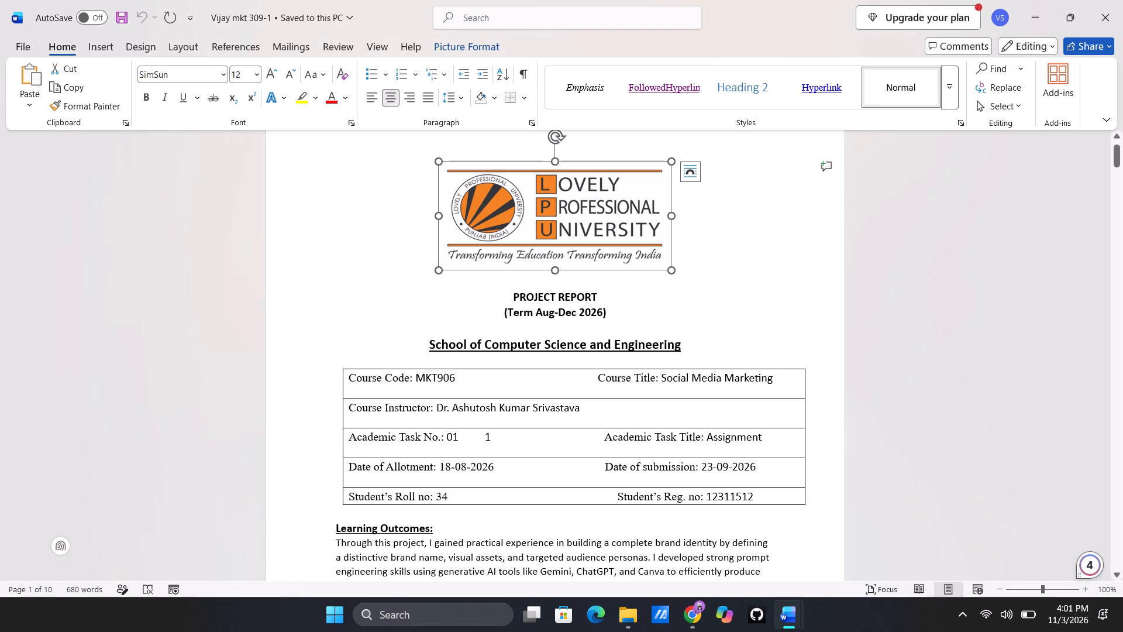
{"action": "left_click", "coordinate": [510, 294]}
{"action": "left_click_drag", "start_coordinate": [510, 294], "coordinate": [693, 349]}
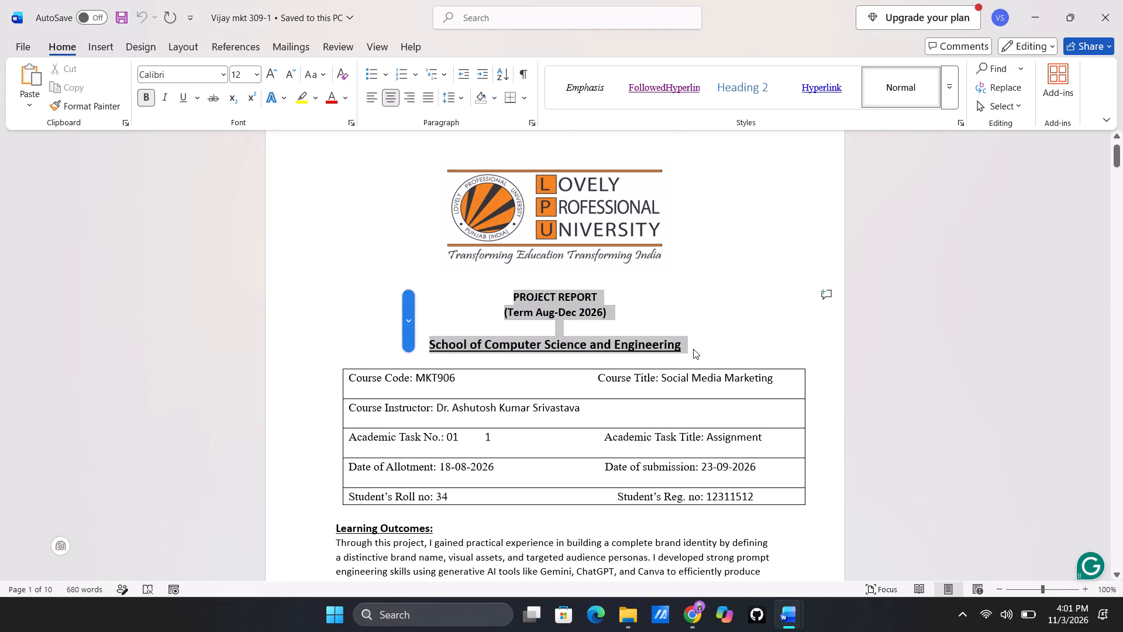
{"action": "key", "text": "ctrl+c"}
{"action": "key", "text": "alt+Tab"}
{"action": "scroll", "coordinate": [628, 274], "scroll_direction": "up", "scroll_amount": 1}
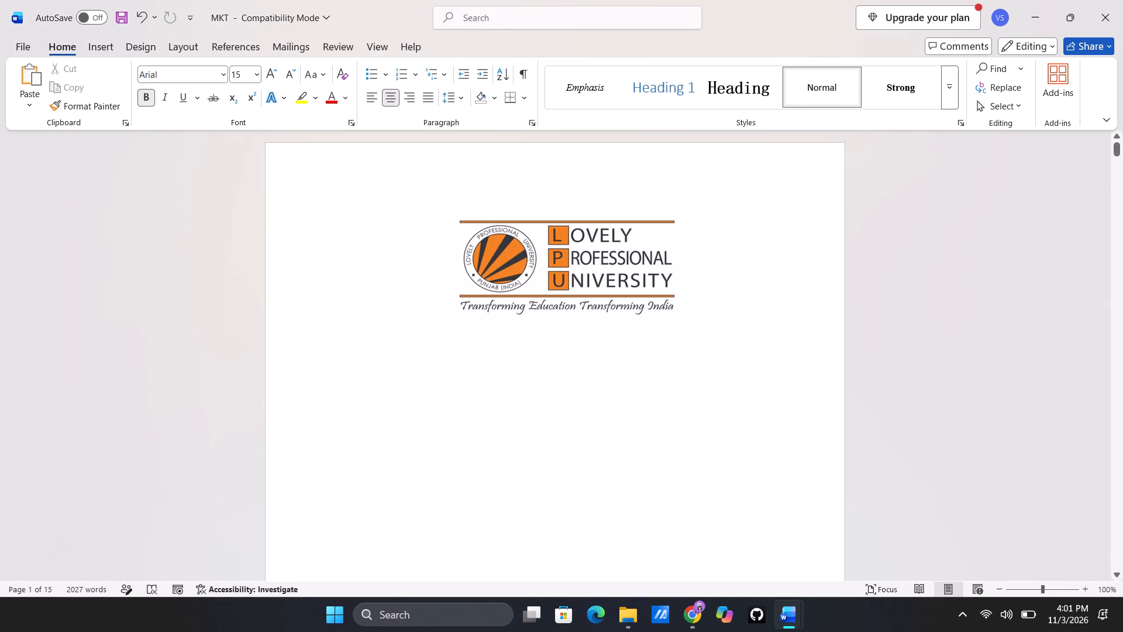
{"action": "scroll", "coordinate": [628, 274], "scroll_direction": "up", "scroll_amount": 1}
{"action": "left_click", "coordinate": [709, 302]}
{"action": "key", "text": "Return"}
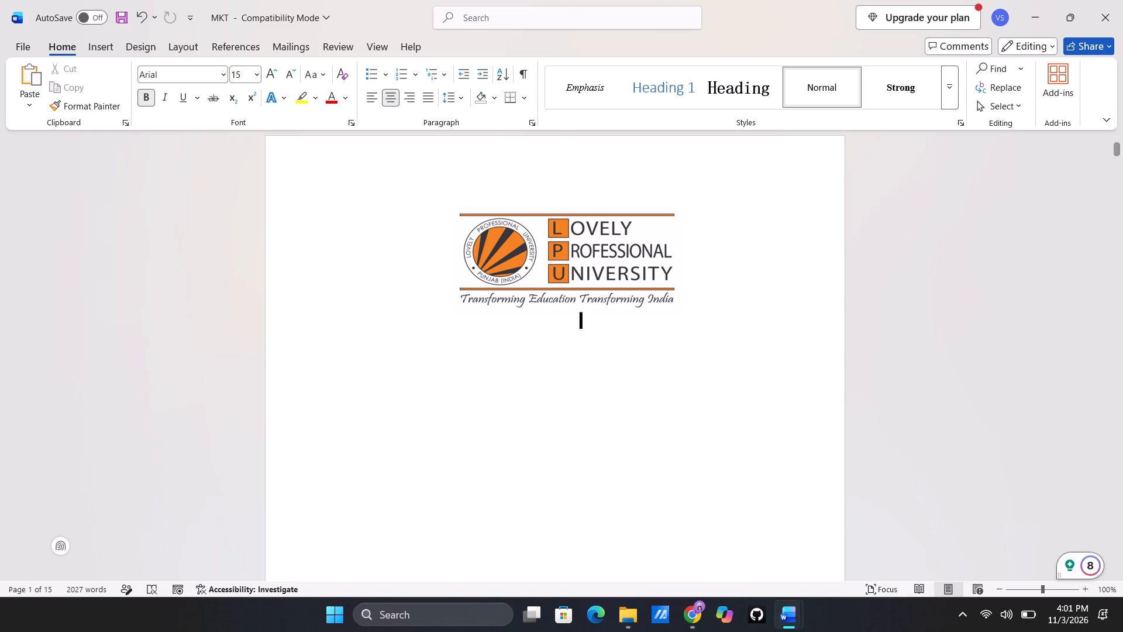
{"action": "key", "text": "Return"}
{"action": "key", "text": "ctrl+v"}
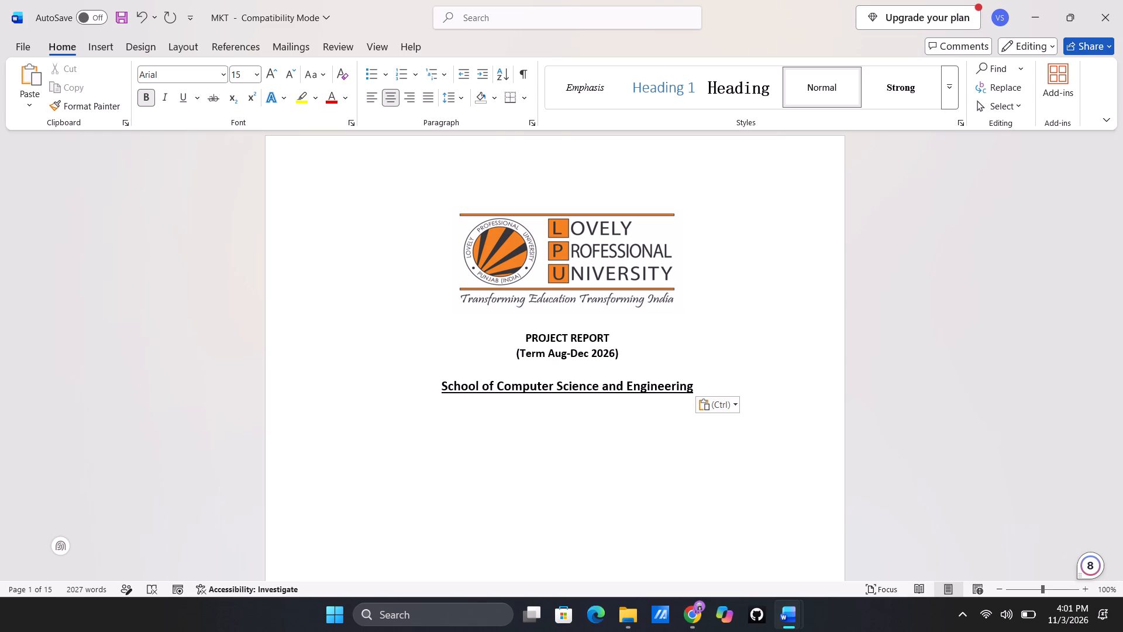
Add one blank line above PROJECT REPORT and two below the School of Computer Science and Engineering line.
{"action": "left_click", "coordinate": [619, 317]}
{"action": "key", "text": "Return"}
{"action": "left_click", "coordinate": [708, 403]}
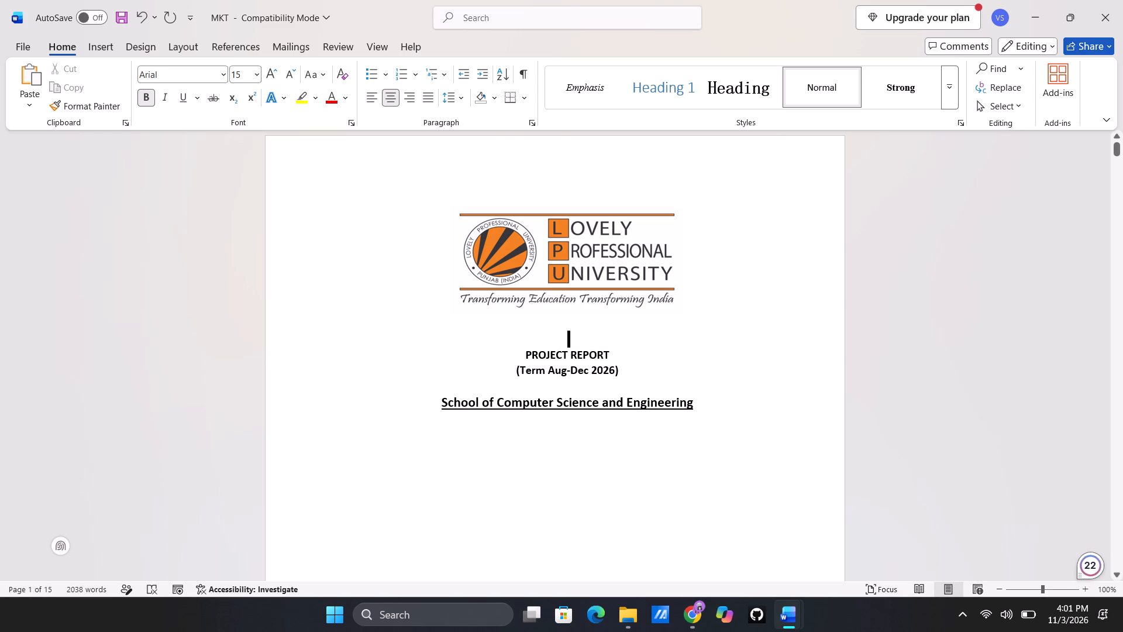
{"action": "key", "text": "Return"}
{"action": "key", "text": "Return"}
Copy the course details table from the earlier report and paste it below the School of Computer Science and Engineering line in the MKT report.
{"action": "key", "text": "alt+Tab"}
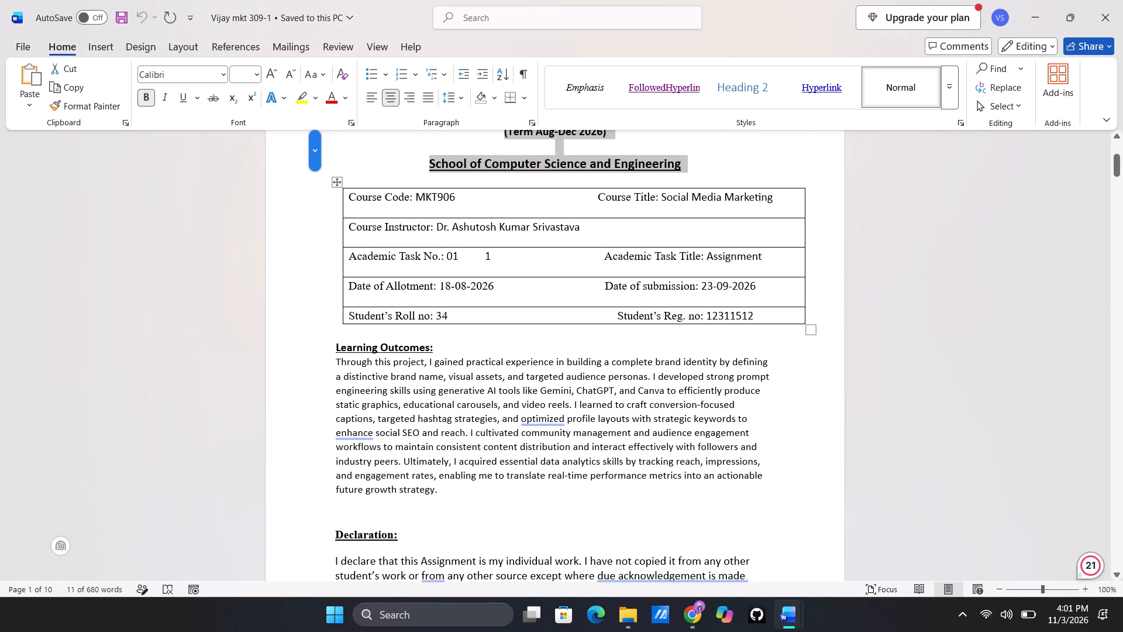
{"action": "left_click", "coordinate": [764, 340]}
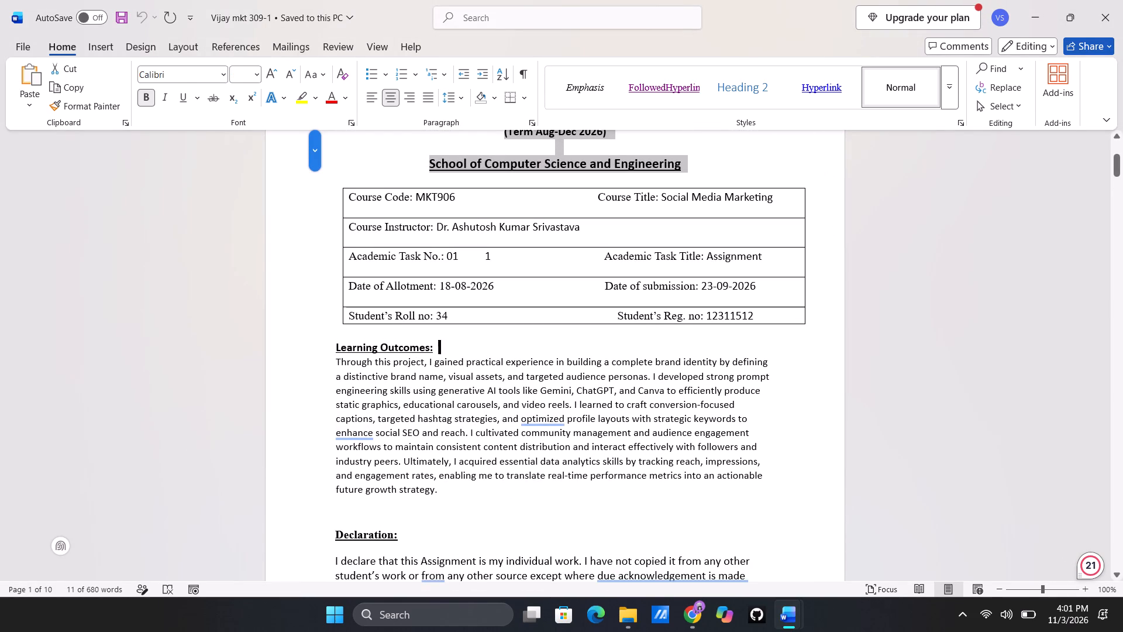
{"action": "left_click", "coordinate": [782, 314]}
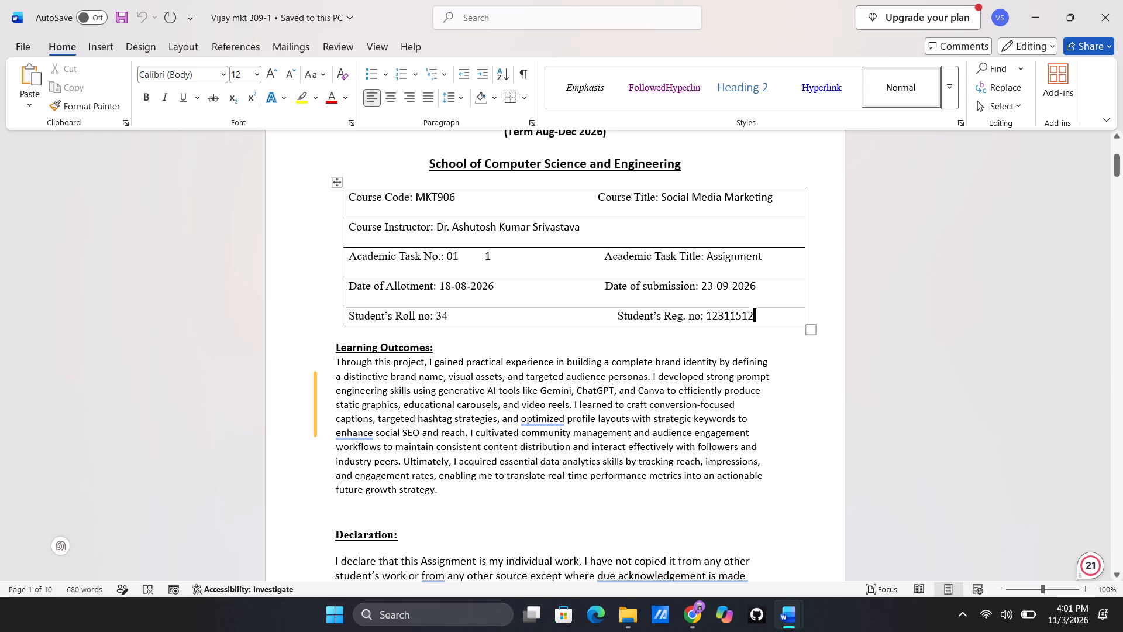
{"action": "left_click", "coordinate": [336, 183]}
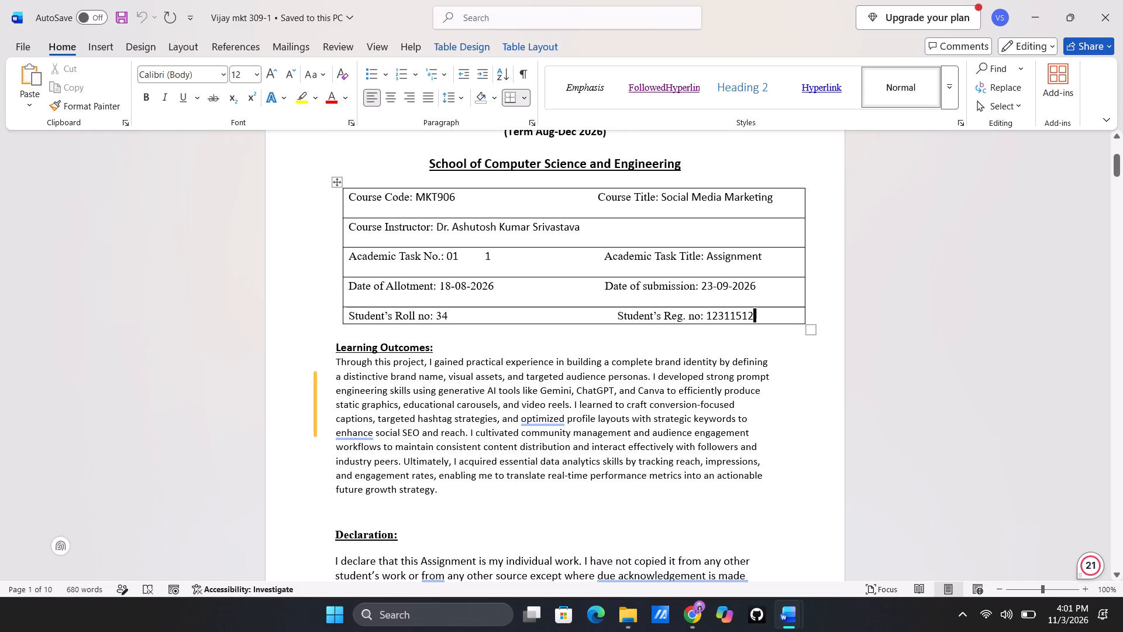
{"action": "key", "text": "ctrl+c"}
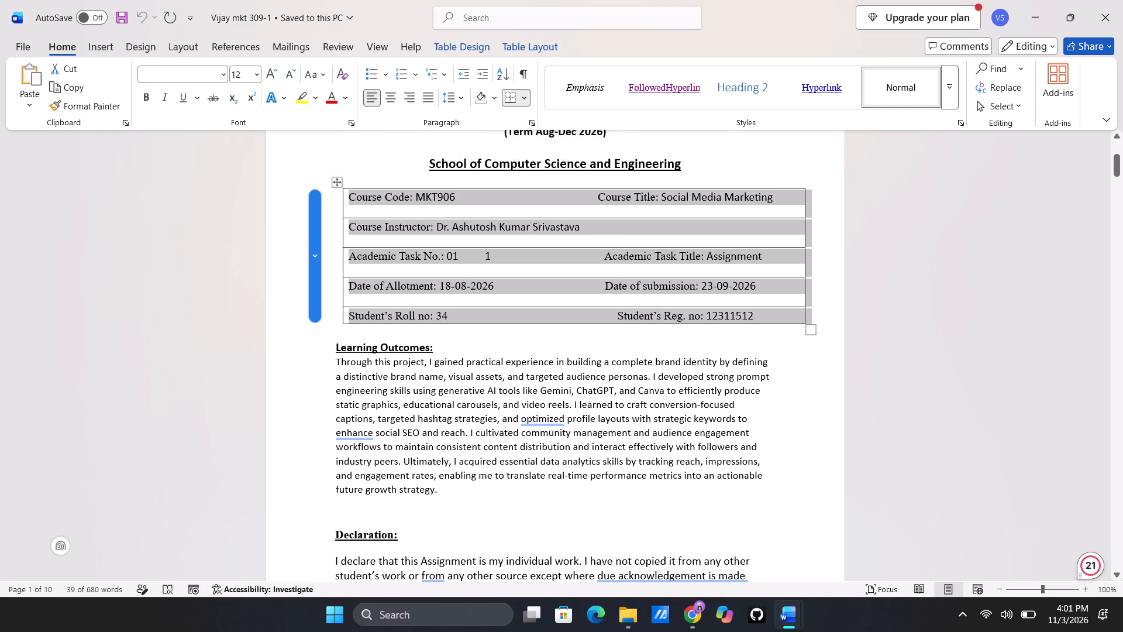
{"action": "key", "text": "alt+Tab"}
{"action": "key", "text": "Return"}
{"action": "key", "text": "ctrl+v"}
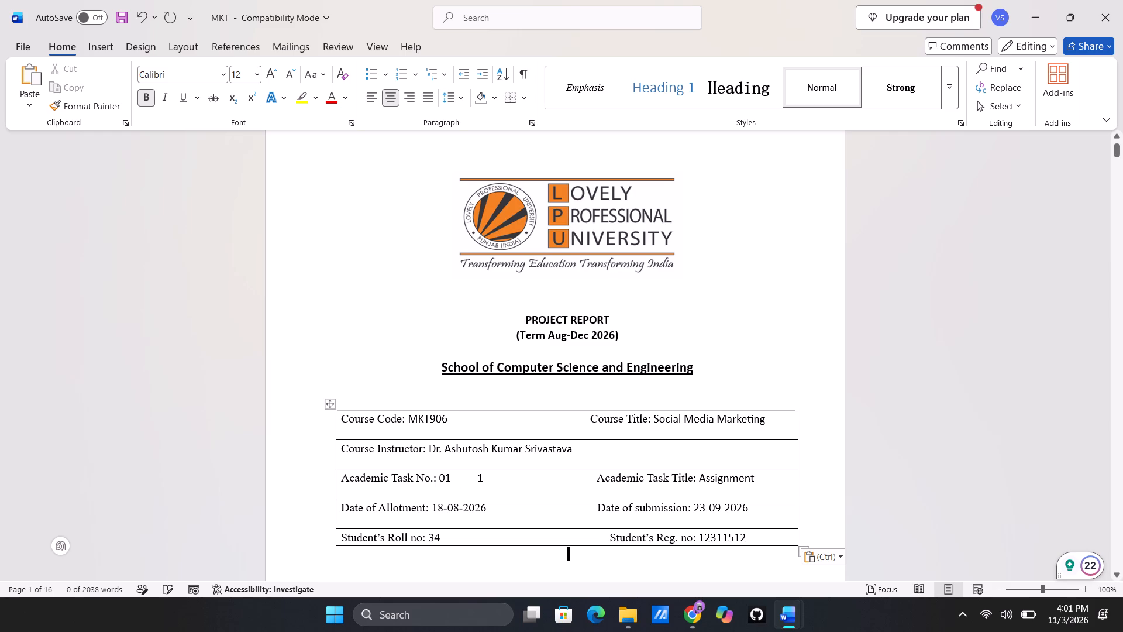
Set the Academic Task No. to 02 in the course details table, removing the stray 1 and extra spaces after it.
{"action": "left_click", "coordinate": [494, 480]}
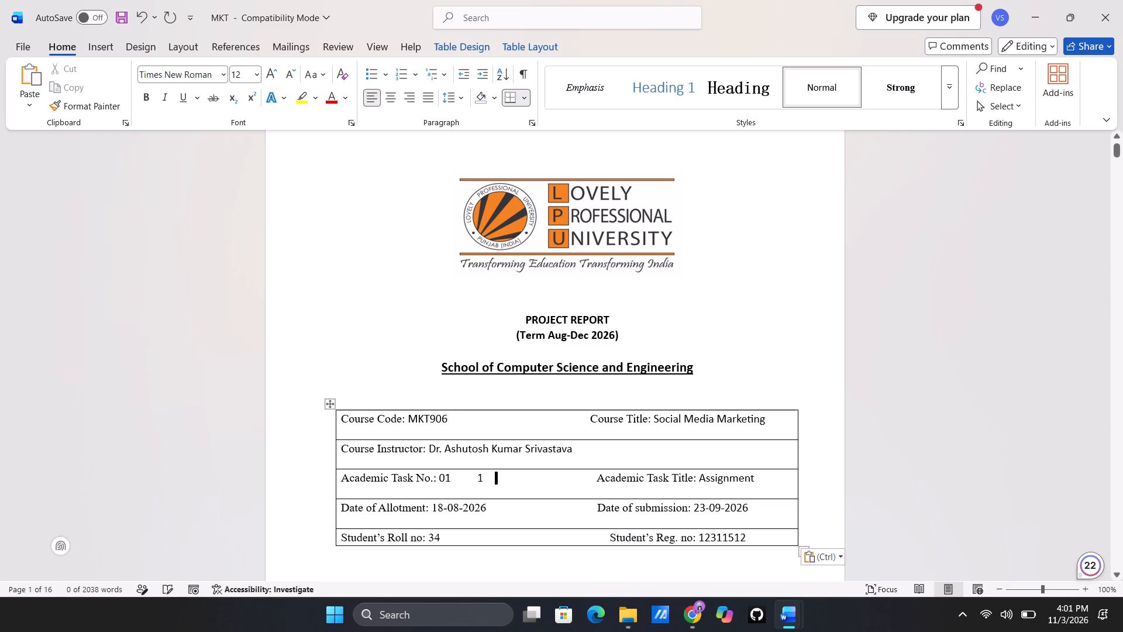
{"action": "key", "text": "BackSpace"}
{"action": "key", "text": "BackSpace"}
{"action": "key", "text": "BackSpace"}
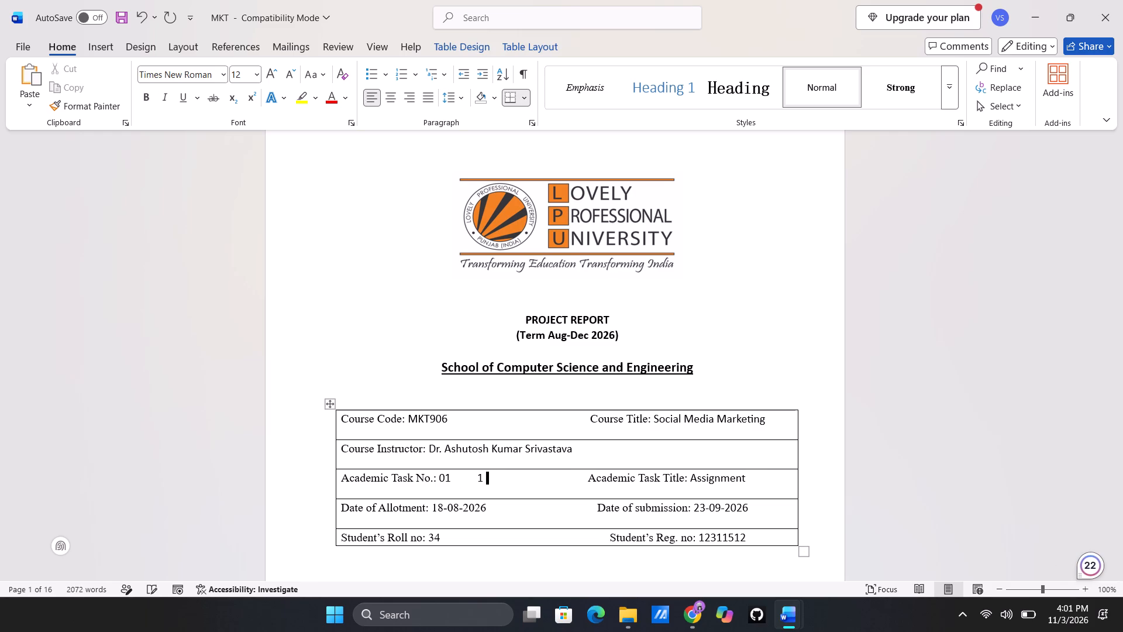
{"action": "key", "text": "BackSpace"}
{"action": "key", "text": "BackSpace"}
{"action": "key", "text": "BackSpace"}
{"action": "key", "text": "BackSpace"}
{"action": "key", "text": "BackSpace"}
{"action": "key", "text": "BackSpace"}
{"action": "key", "text": "BackSpace"}
{"action": "key", "text": "BackSpace"}
{"action": "key", "text": "BackSpace"}
{"action": "key", "text": "BackSpace"}
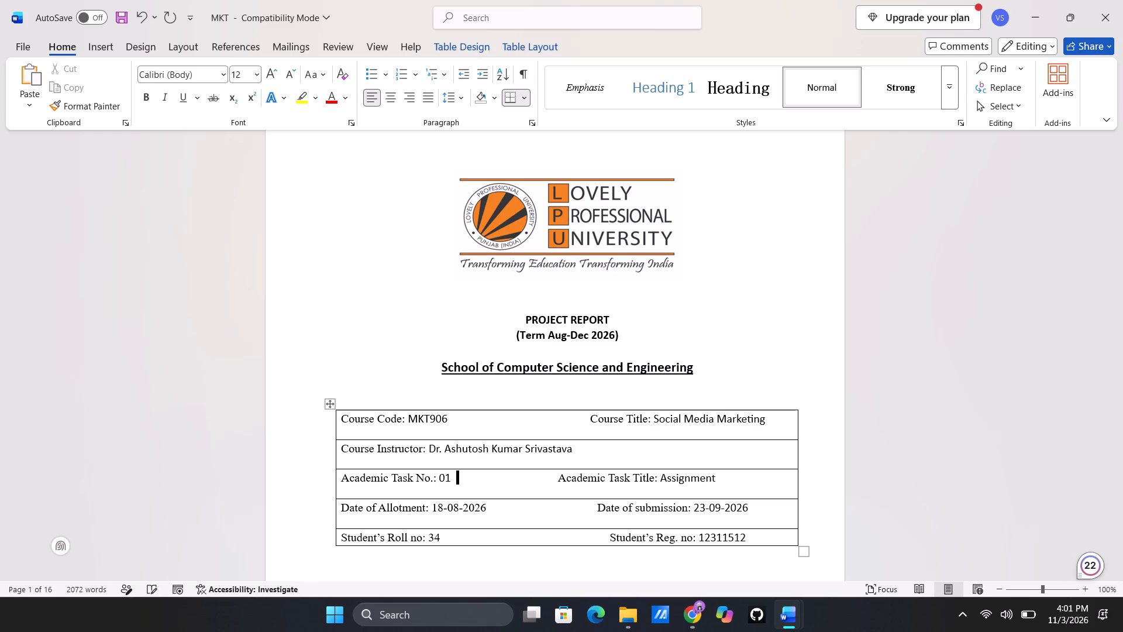
{"action": "key", "text": "BackSpace"}
{"action": "key", "text": "BackSpace"}
{"action": "key", "text": "BackSpace"}
{"action": "key", "text": "2"}
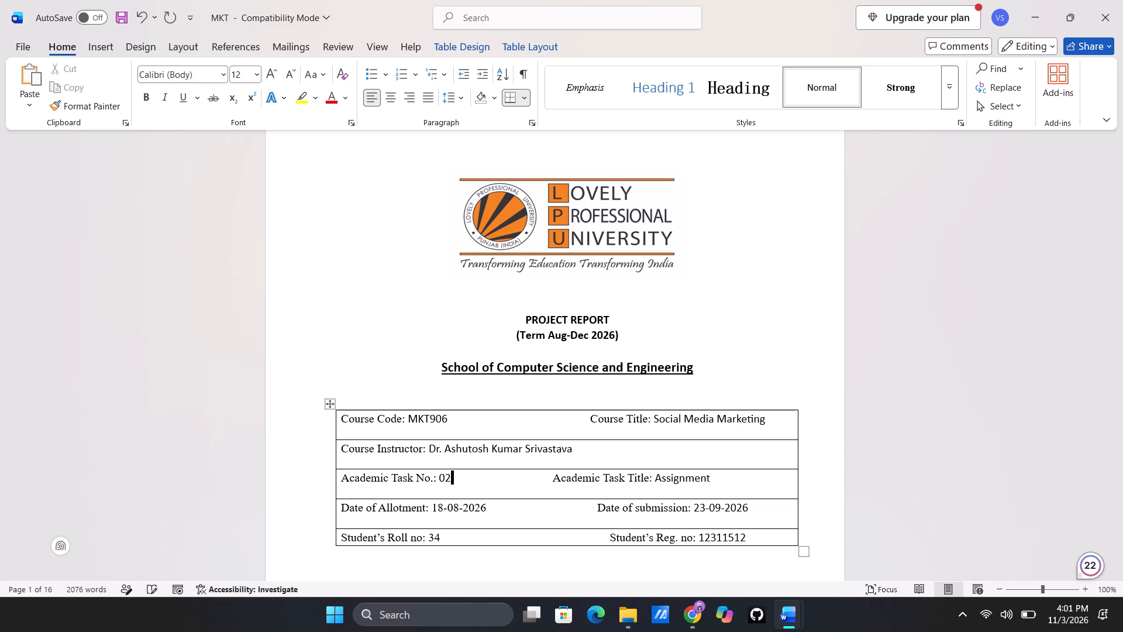
Add three spaces before Academic Task Title so it lines up under Course Title in the table.
{"action": "key", "text": "Right"}
{"action": "key", "text": "Right"}
{"action": "key", "text": "Right"}
{"action": "key", "text": "Right"}
{"action": "key", "text": "Right"}
{"action": "key", "text": "Right"}
{"action": "key", "text": "Right"}
{"action": "key", "text": "Right"}
{"action": "key", "text": "Right"}
{"action": "key", "text": "Right"}
{"action": "key", "text": "Right"}
{"action": "key", "text": "Right"}
{"action": "key", "text": "Right"}
{"action": "key", "text": "Right"}
{"action": "key", "text": "Right"}
{"action": "key", "text": "Right"}
{"action": "key", "text": "Right"}
{"action": "key", "text": "Right"}
{"action": "key", "text": "Right"}
{"action": "key", "text": "Right"}
{"action": "key", "text": "Right"}
{"action": "key", "text": "Right"}
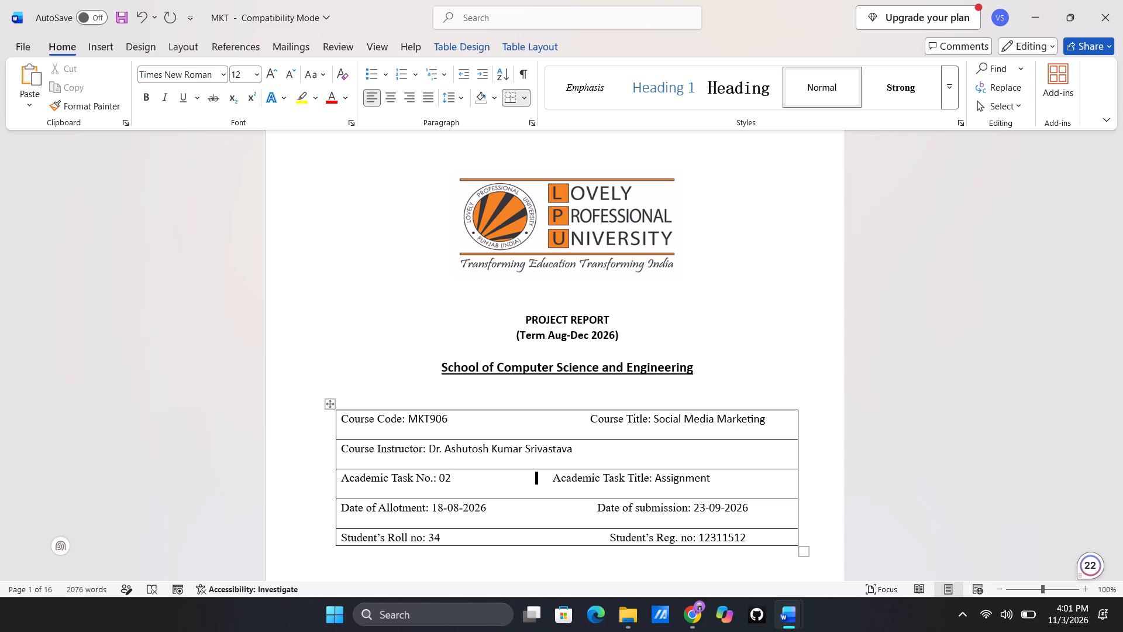
{"action": "key", "text": "space"}
{"action": "key", "text": "space"}
{"action": "key", "text": "space"}
{"action": "key", "text": "space"}
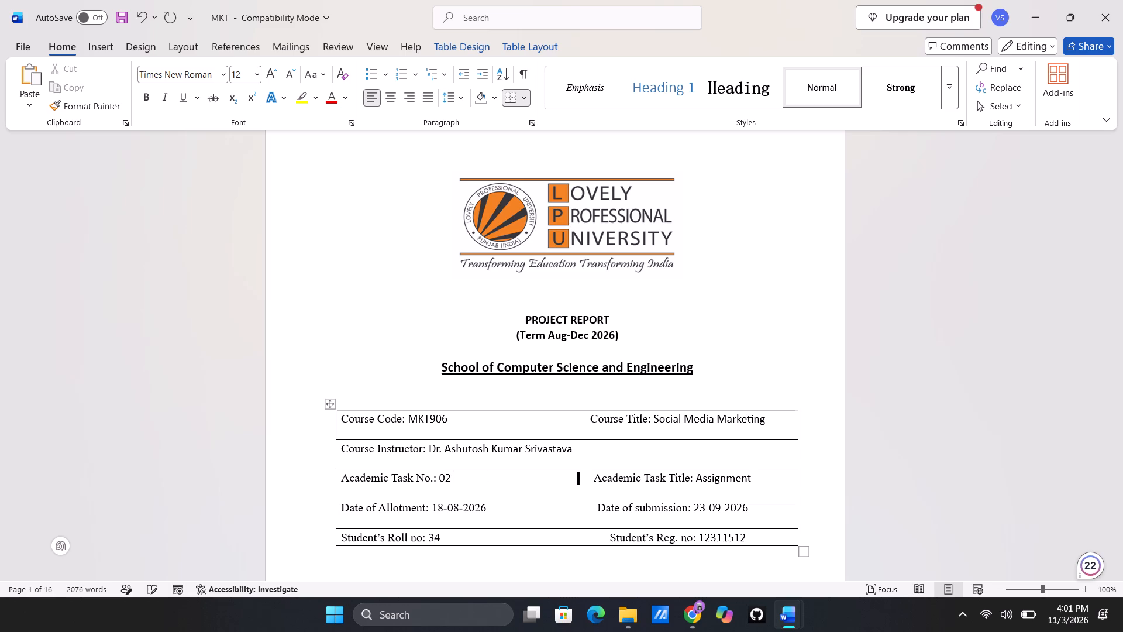
{"action": "key", "text": "BackSpace"}
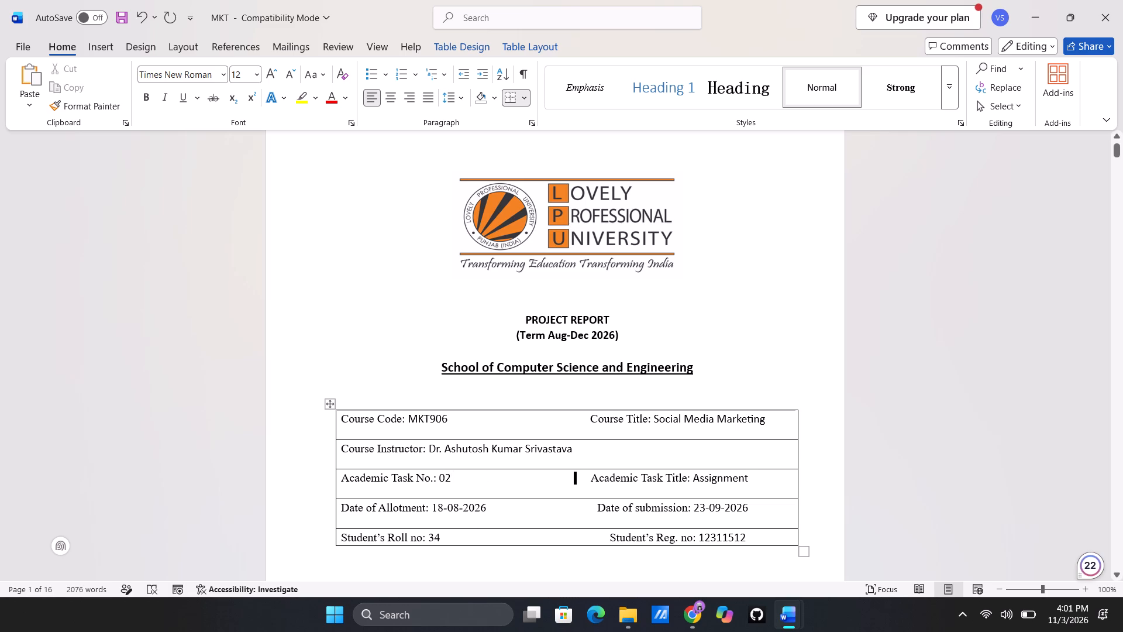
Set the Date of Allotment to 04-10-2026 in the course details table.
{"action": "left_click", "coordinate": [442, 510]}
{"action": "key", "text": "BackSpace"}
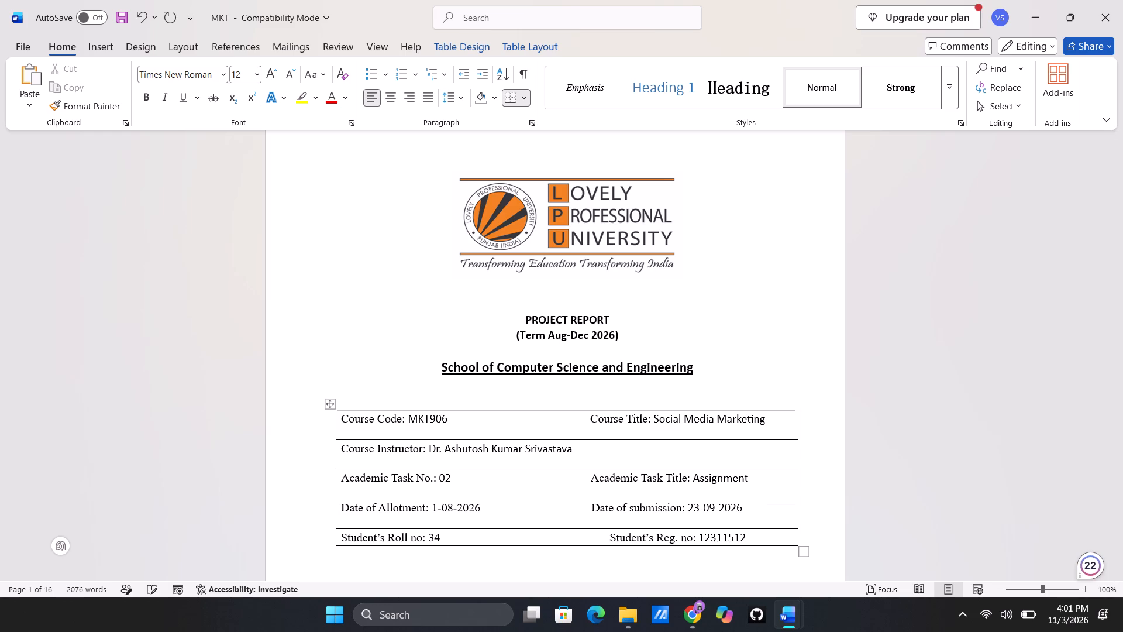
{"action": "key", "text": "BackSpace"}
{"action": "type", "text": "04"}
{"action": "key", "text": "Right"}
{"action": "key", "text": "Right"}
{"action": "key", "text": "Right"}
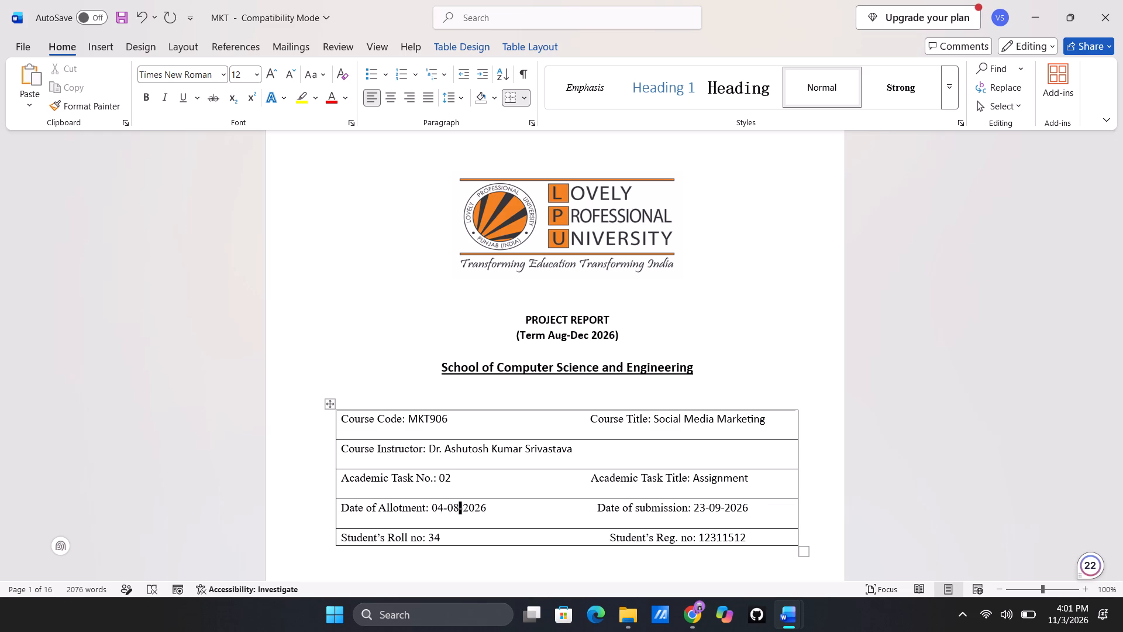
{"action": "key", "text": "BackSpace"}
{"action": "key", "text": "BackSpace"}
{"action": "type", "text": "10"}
Set the Date of submission to 04-10-2026 in the course details table.
{"action": "left_click", "coordinate": [717, 507]}
{"action": "key", "text": "Right"}
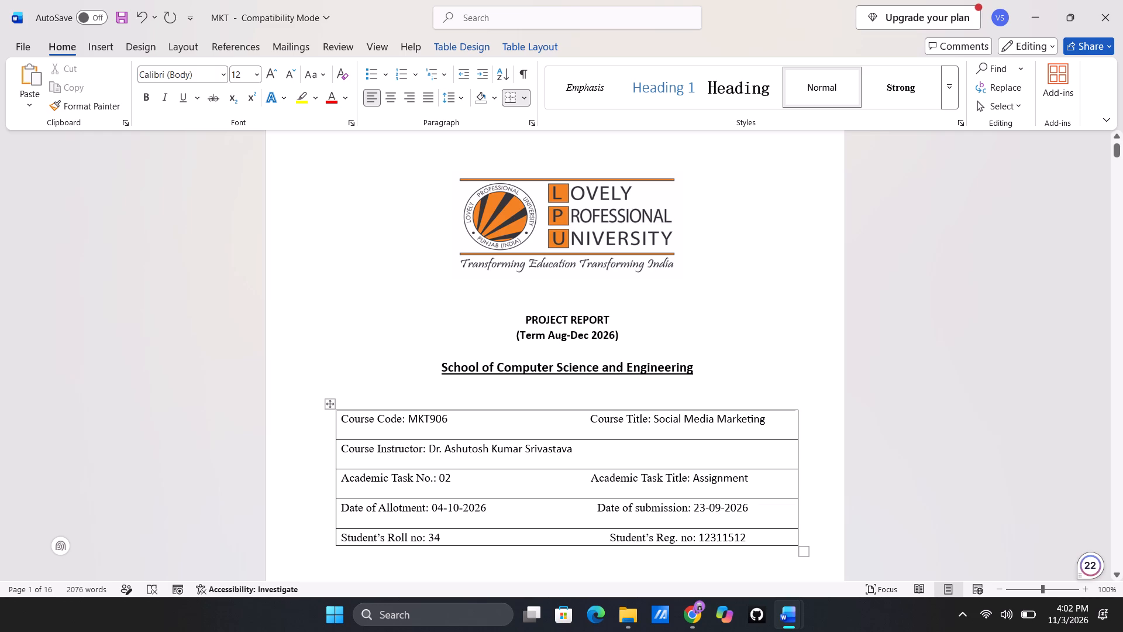
{"action": "key", "text": "BackSpace"}
{"action": "key", "text": "BackSpace"}
{"action": "type", "text": "10"}
{"action": "key", "text": "Left"}
{"action": "key", "text": "Left"}
{"action": "key", "text": "Left"}
{"action": "key", "text": "Left"}
{"action": "key", "text": "Right"}
{"action": "key", "text": "BackSpace"}
{"action": "key", "text": "BackSpace"}
{"action": "type", "text": "04"}
Set the Date of Allotment to 18-10-2026 in the course details table.
{"action": "left_click", "coordinate": [459, 507]}
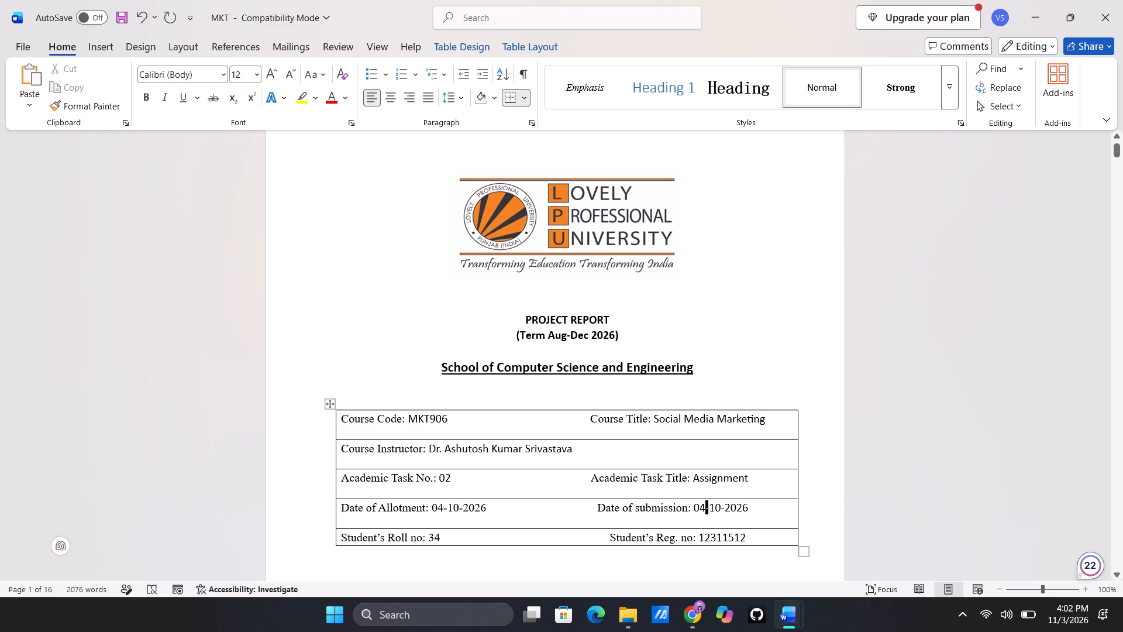
{"action": "key", "text": "BackSpace"}
{"action": "key", "text": "BackSpace"}
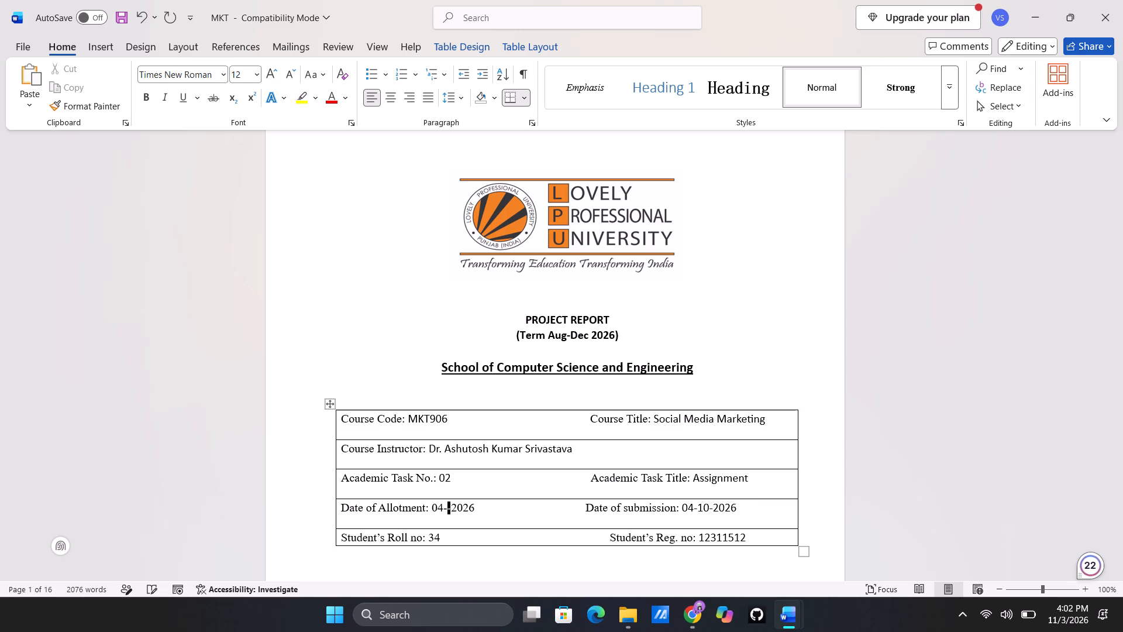
{"action": "type", "text": "10"}
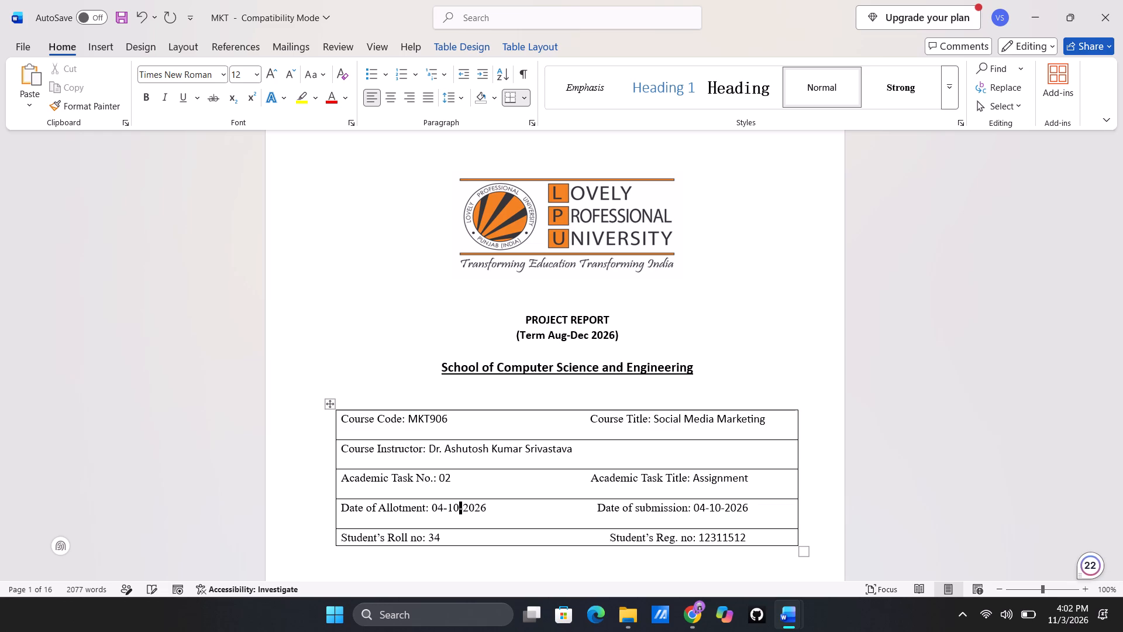
{"action": "key", "text": "Left"}
{"action": "key", "text": "Left"}
{"action": "key", "text": "Left"}
{"action": "key", "text": "BackSpace"}
{"action": "key", "text": "BackSpace"}
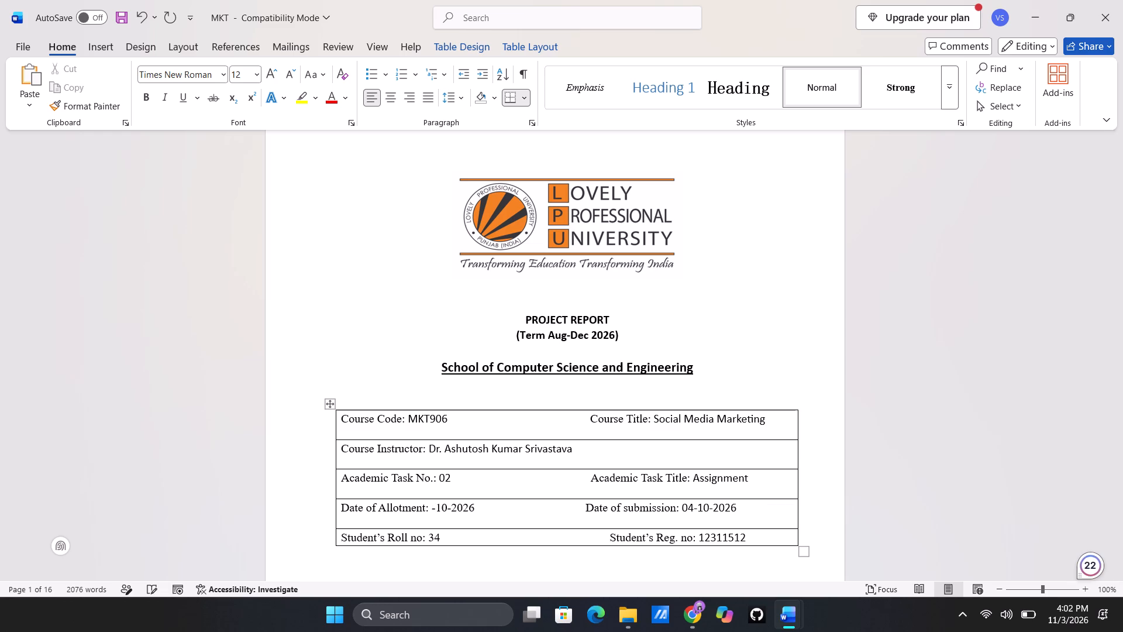
{"action": "type", "text": "18"}
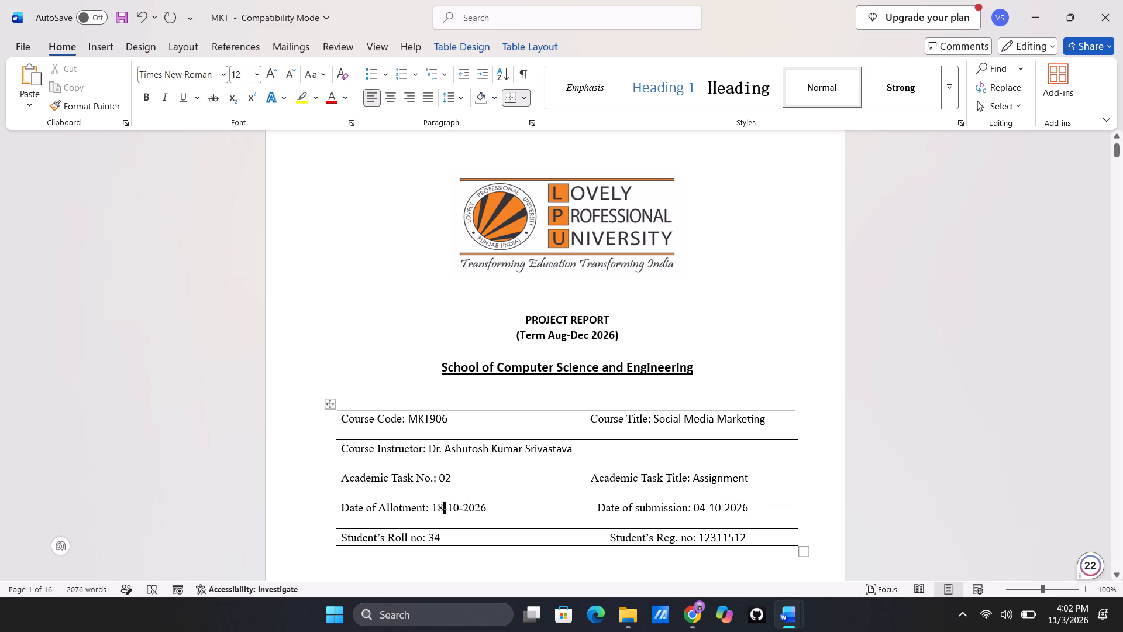
Change the month of the Date of submission to 11, making it 04-11-2026.
{"action": "left_click", "coordinate": [705, 508]}
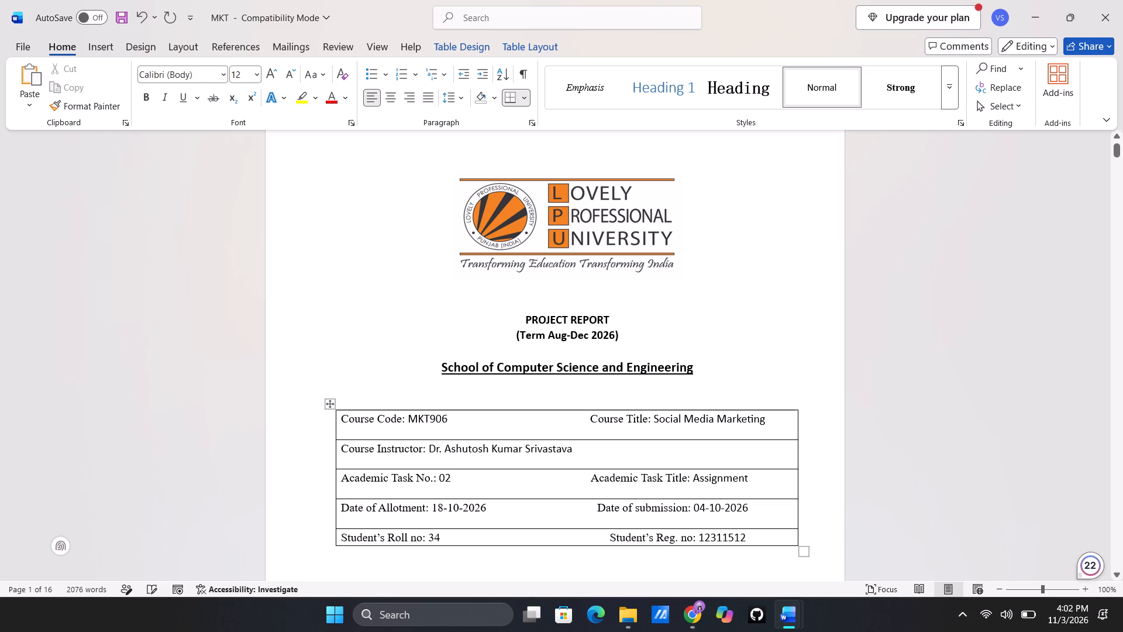
{"action": "left_click", "coordinate": [721, 509]}
{"action": "key", "text": "BackSpace"}
{"action": "key", "text": "1"}
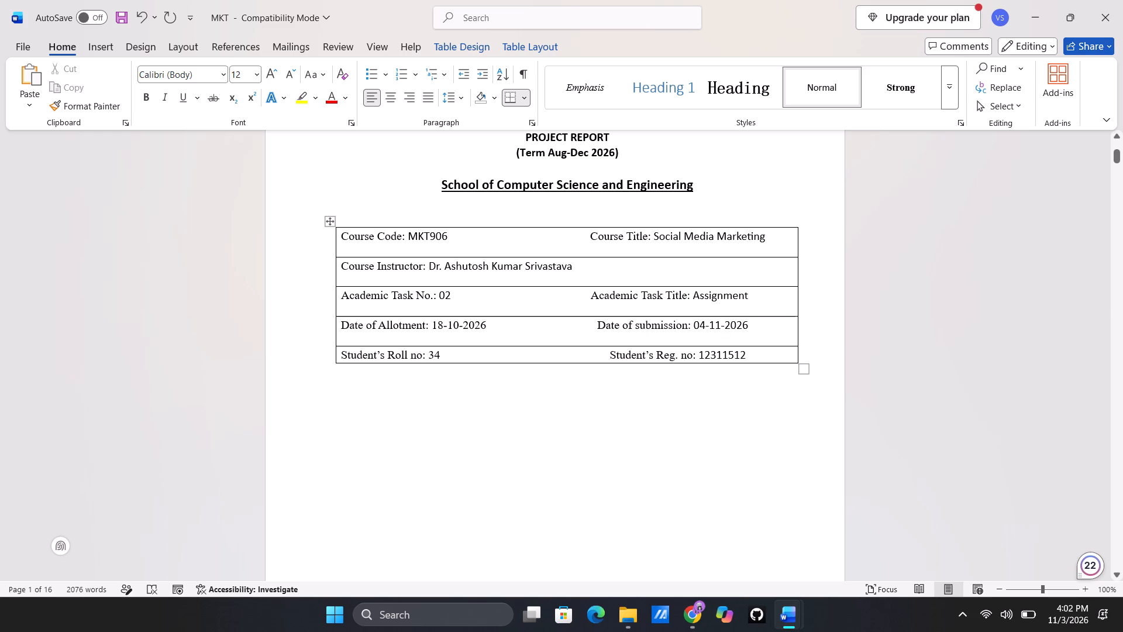
Copy the Declaration section with the Student's Signature line from the earlier report and paste it one line below the MKT report's course details table.
{"action": "key", "text": "alt+Tab"}
{"action": "key", "text": "alt+Tab"}
{"action": "key", "text": "alt+Tab"}
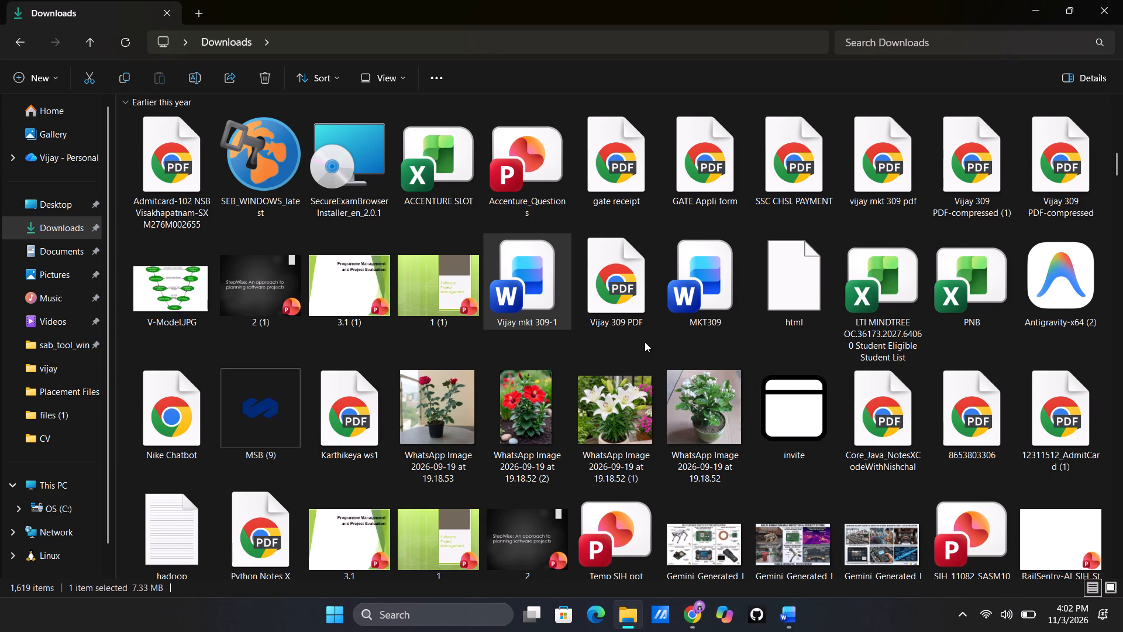
{"action": "key", "text": "alt+Tab"}
{"action": "key", "text": "alt+Tab"}
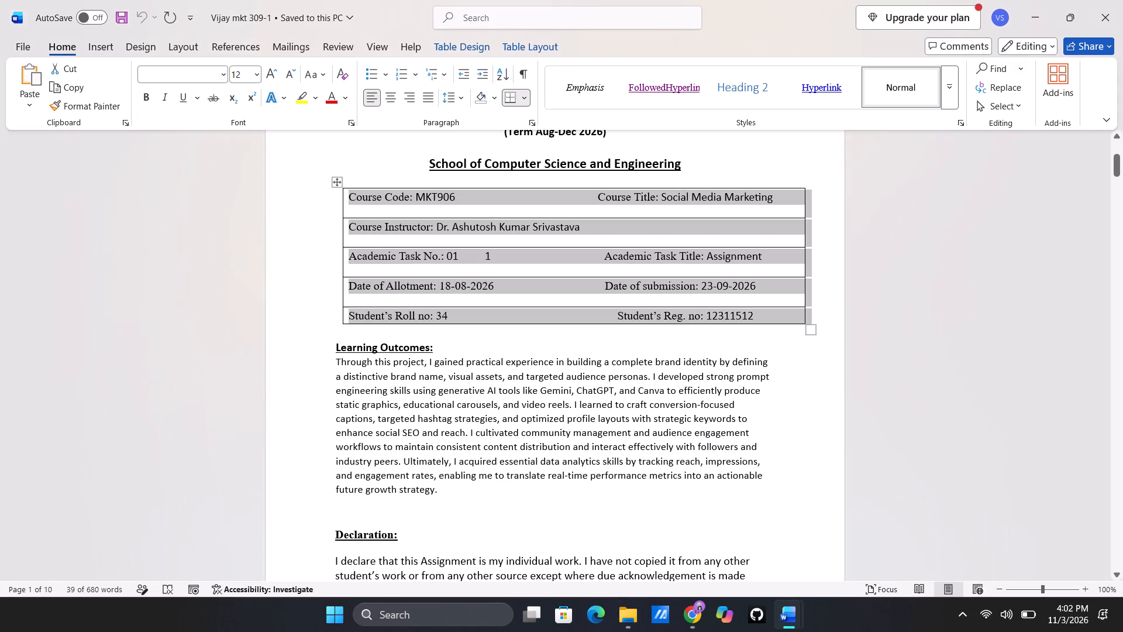
{"action": "scroll", "coordinate": [634, 383], "scroll_direction": "down", "scroll_amount": 1}
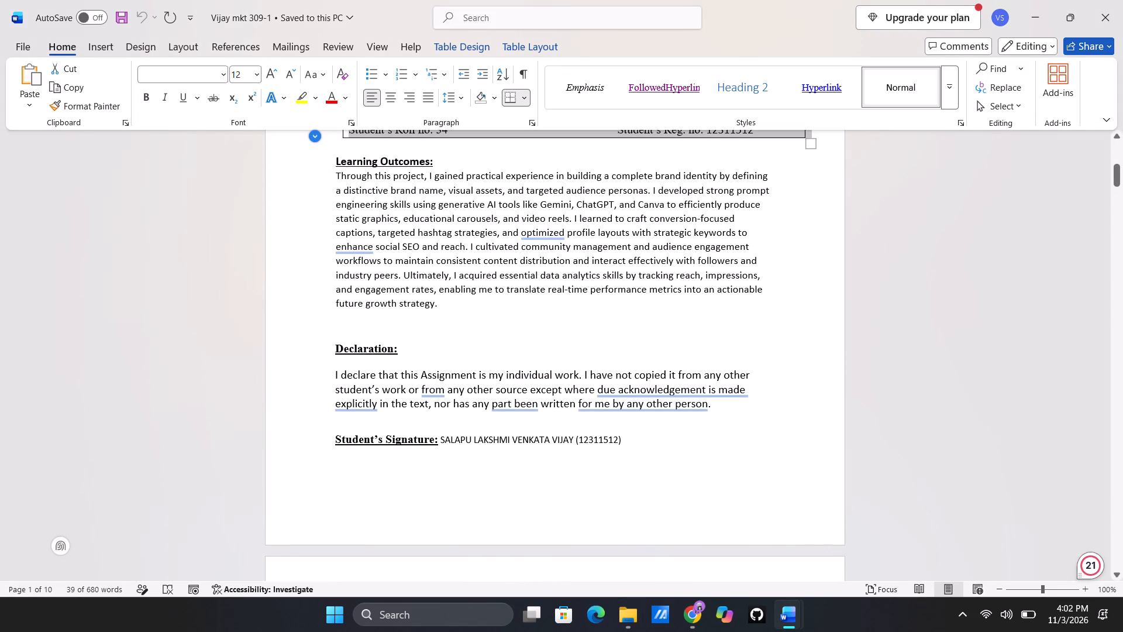
{"action": "left_click_drag", "start_coordinate": [331, 348], "coordinate": [655, 476]}
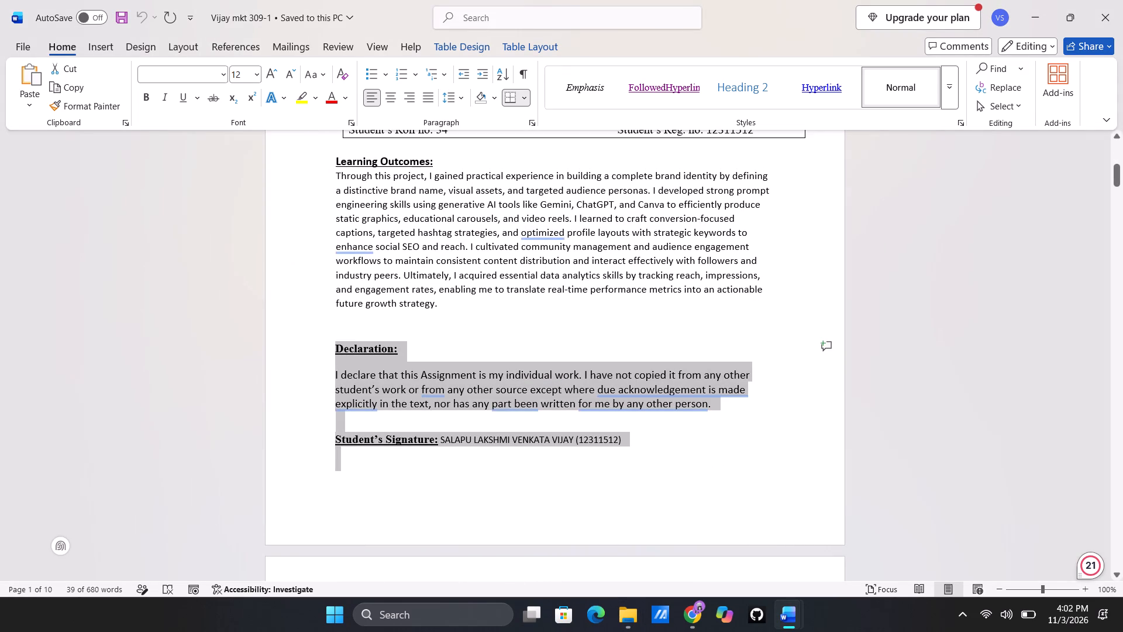
{"action": "left_click_drag", "start_coordinate": [655, 476], "coordinate": [667, 454]}
{"action": "key", "text": "ctrl+c"}
{"action": "key", "text": "alt+Tab"}
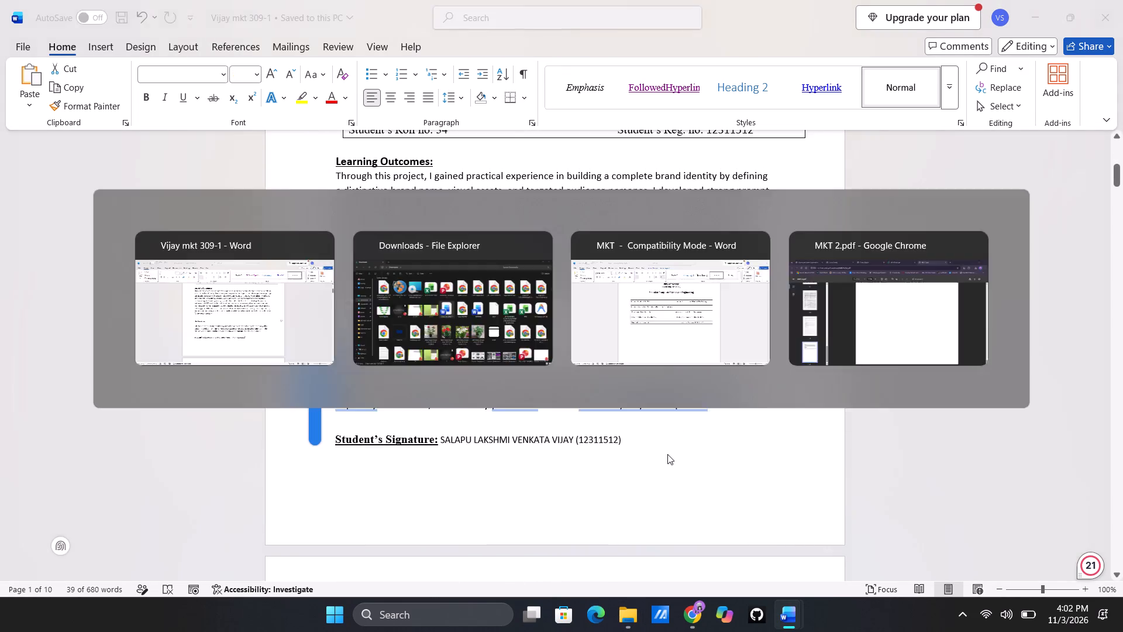
{"action": "key", "text": "alt+Tab"}
{"action": "key", "text": "alt+Tab"}
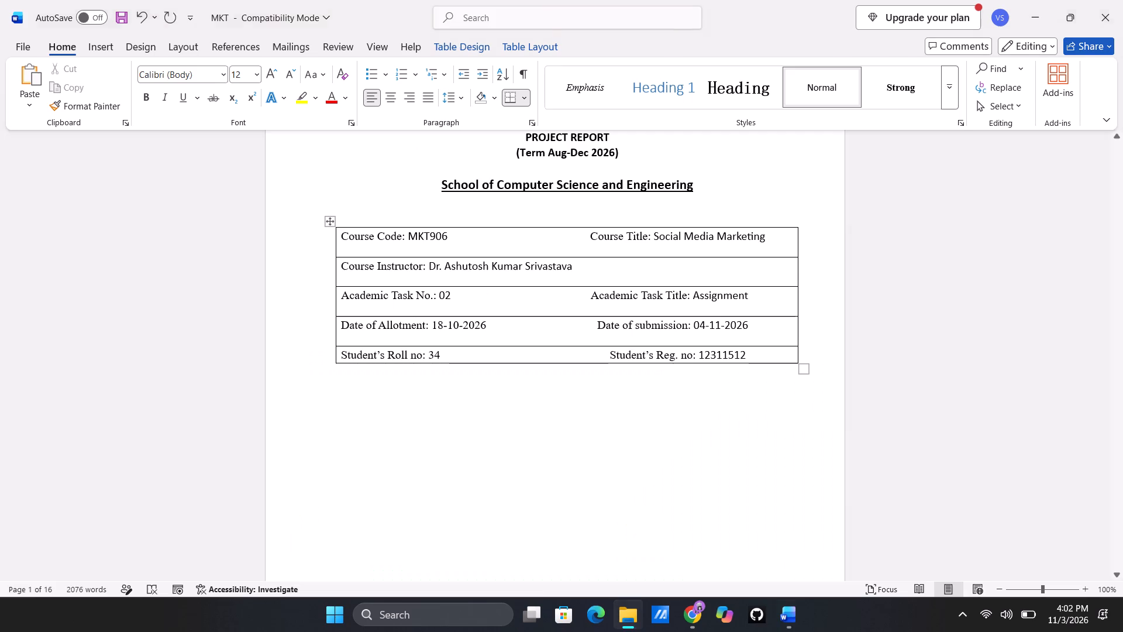
{"action": "key", "text": "Down"}
{"action": "key", "text": "Down"}
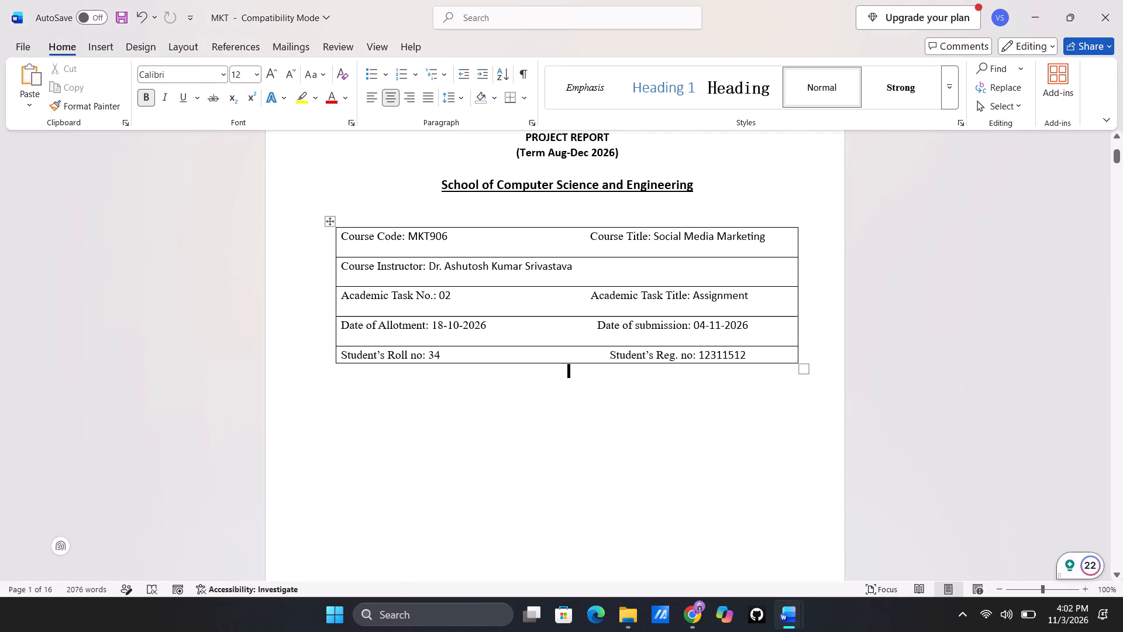
{"action": "key", "text": "Return"}
{"action": "key", "text": "ctrl+v"}
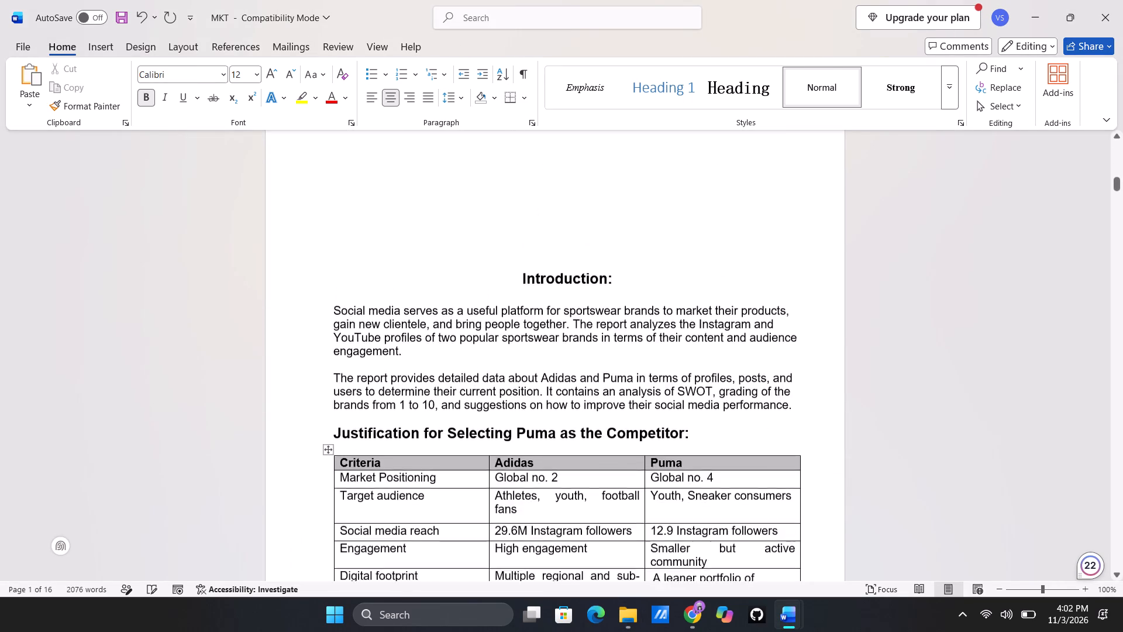
Delete the empty lines above the Introduction heading so it starts at the top of the second page.
{"action": "left_click_drag", "start_coordinate": [500, 391], "coordinate": [444, 344]}
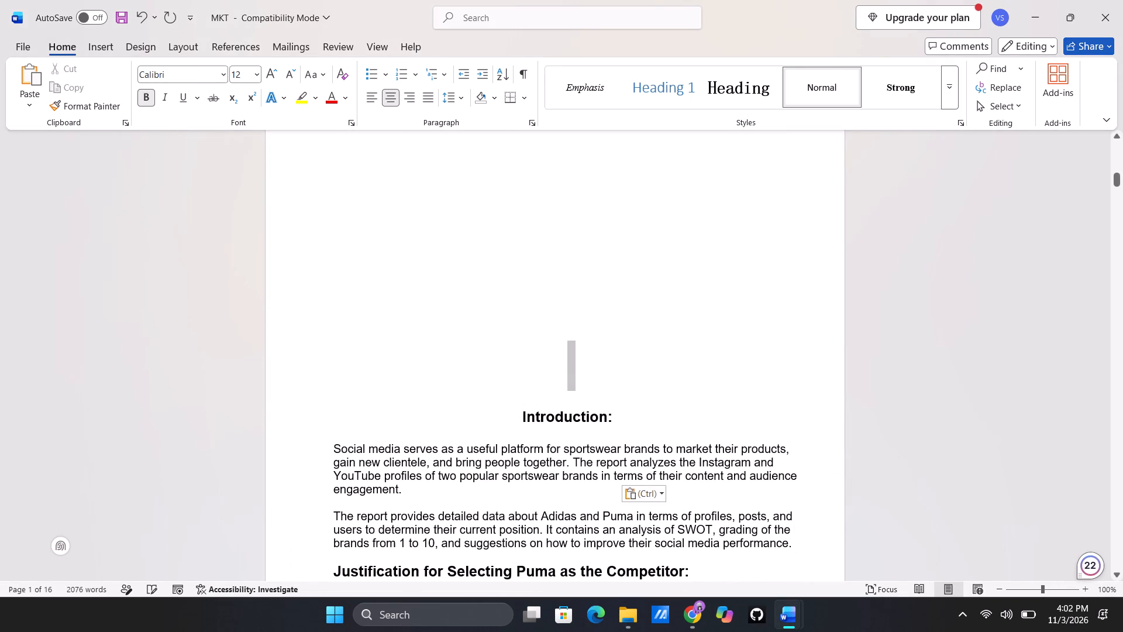
{"action": "left_click_drag", "start_coordinate": [444, 344], "coordinate": [354, 231]}
{"action": "key", "text": "BackSpace"}
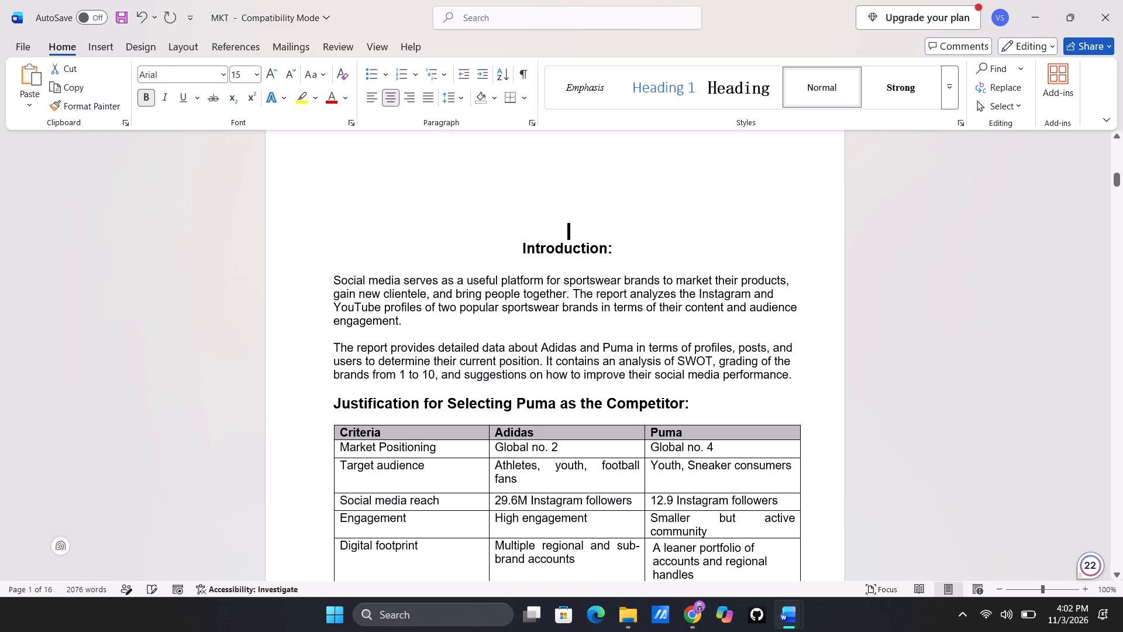
{"action": "scroll", "coordinate": [354, 231], "scroll_direction": "up", "scroll_amount": 1}
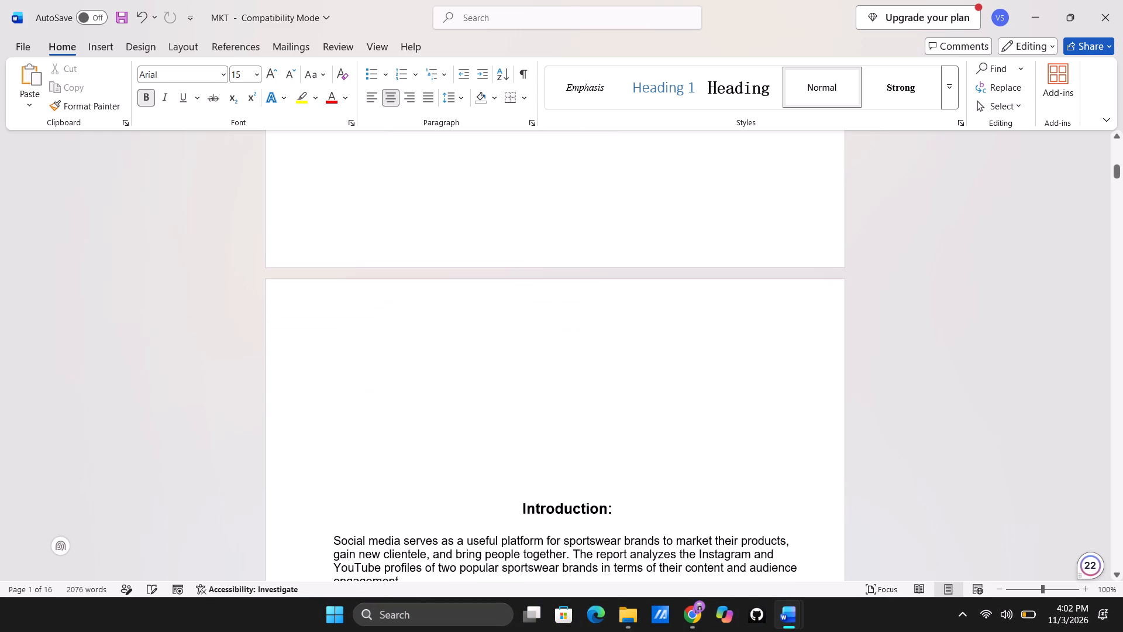
{"action": "left_click_drag", "start_coordinate": [570, 479], "coordinate": [463, 401]}
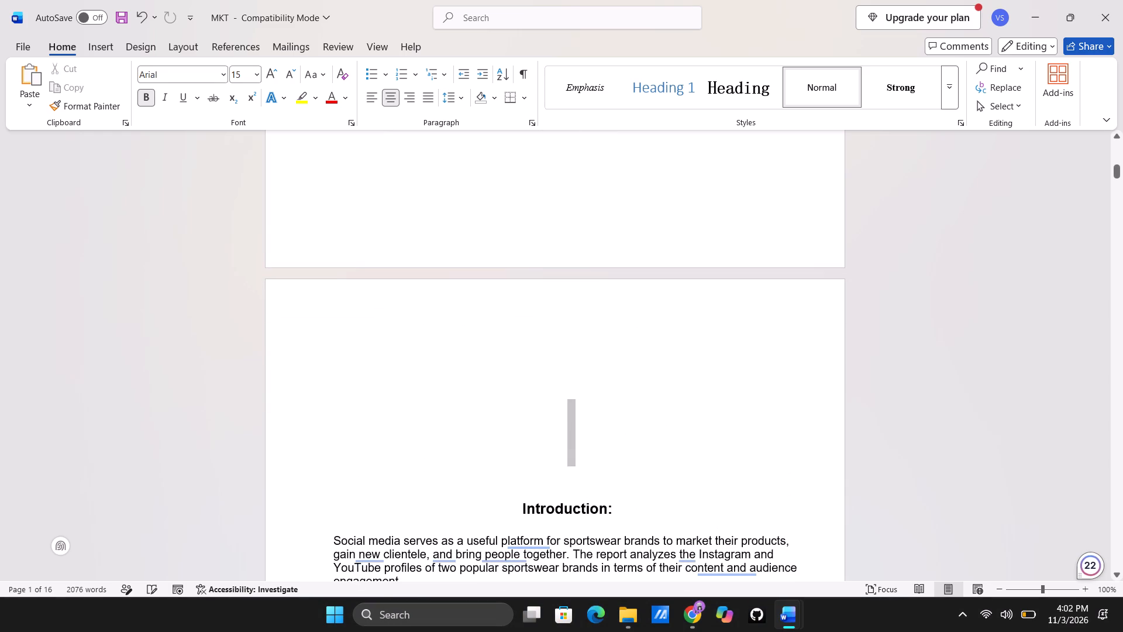
{"action": "left_click_drag", "start_coordinate": [463, 401], "coordinate": [421, 338]}
{"action": "key", "text": "BackSpace"}
{"action": "key", "text": "BackSpace"}
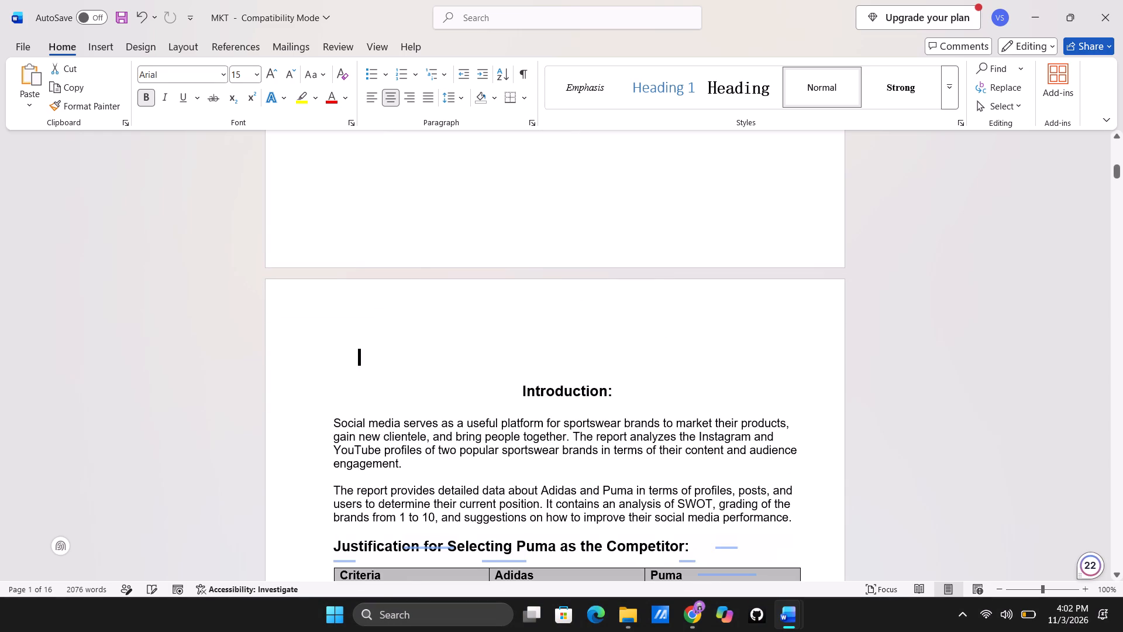
{"action": "key", "text": "BackSpace"}
{"action": "key", "text": "Down"}
{"action": "key", "text": "BackSpace"}
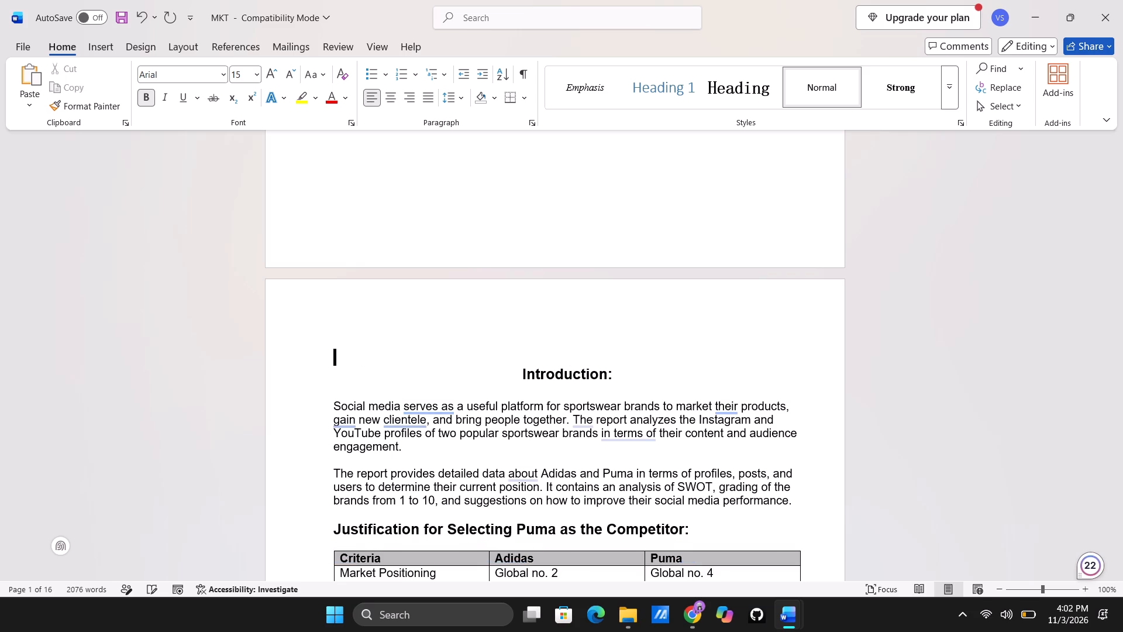
{"action": "key", "text": "BackSpace"}
{"action": "key", "text": "Down"}
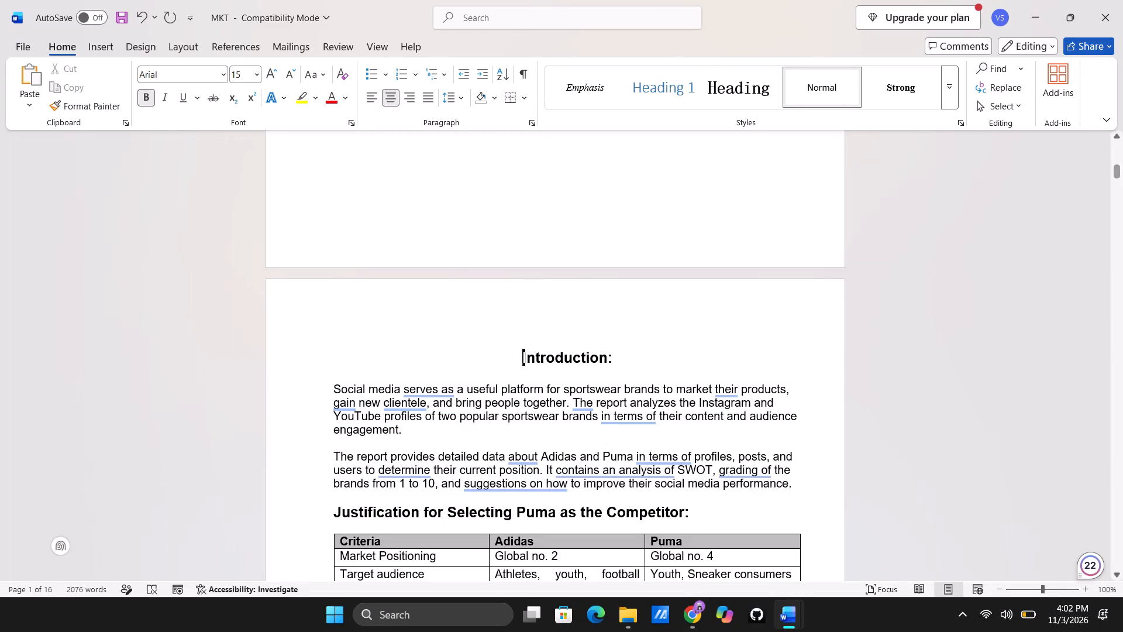
Left-align the Introduction heading on the second page.
{"action": "left_click", "coordinate": [374, 95]}
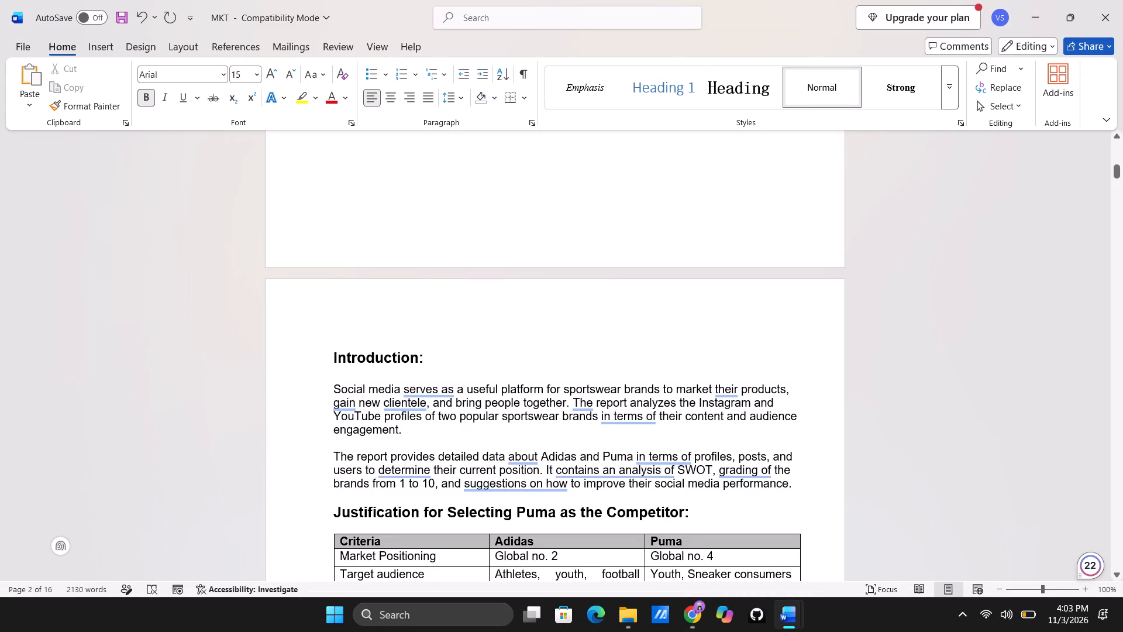
{"action": "key", "text": "BackSpace"}
{"action": "key", "text": "Return"}
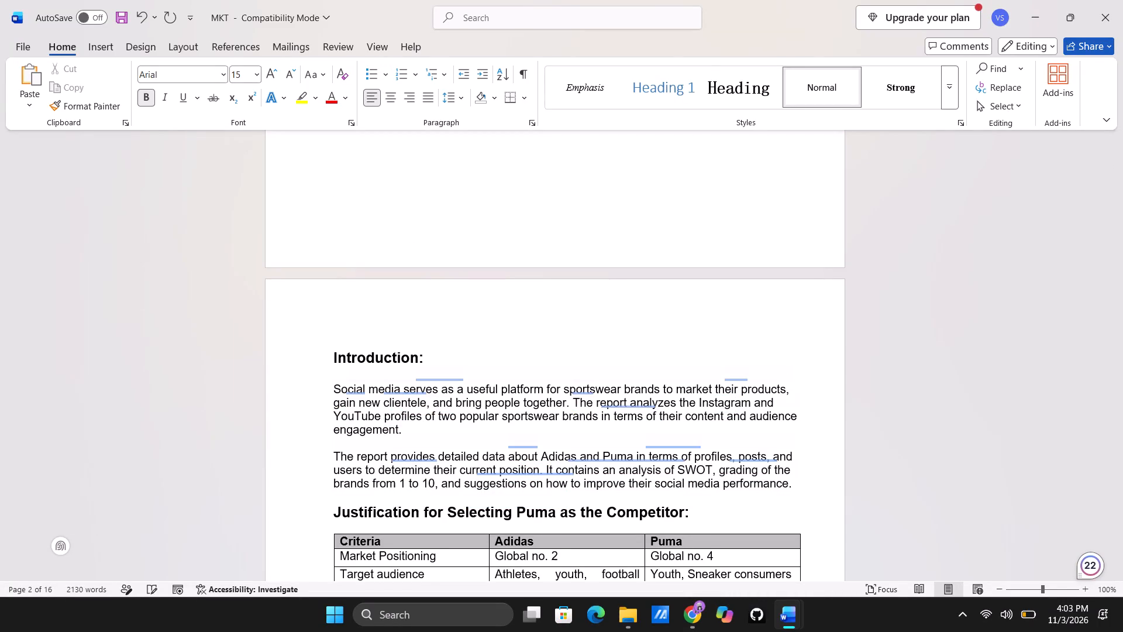
Add one blank line above the course details table, the Declaration heading and the Student's Signature line on the cover page.
{"action": "scroll", "coordinate": [409, 340], "scroll_direction": "up", "scroll_amount": 1}
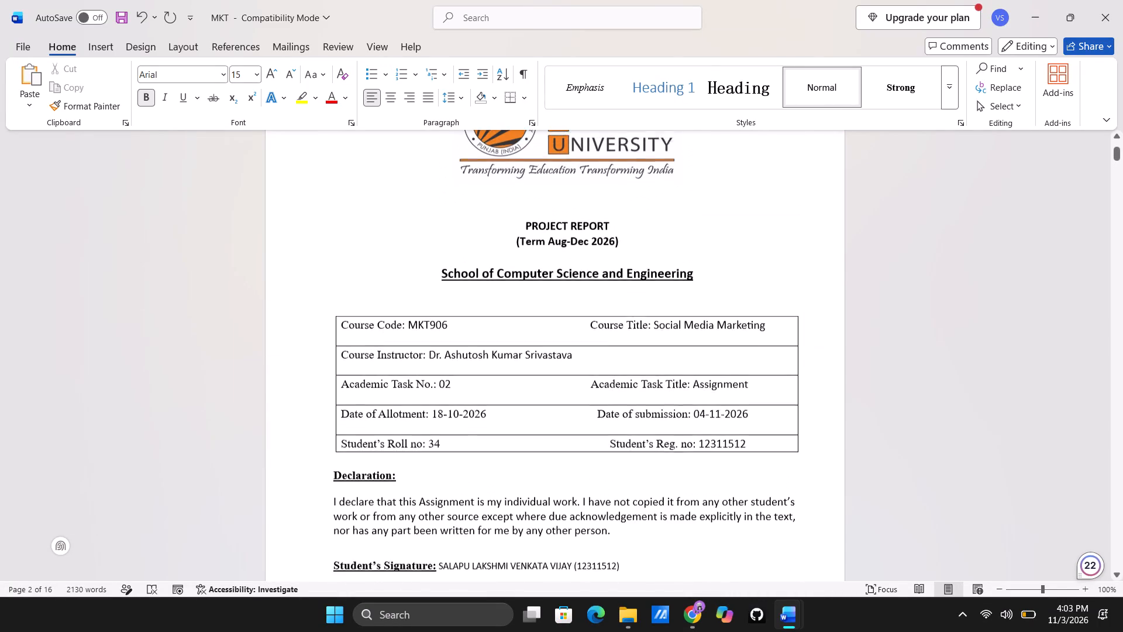
{"action": "scroll", "coordinate": [409, 340], "scroll_direction": "up", "scroll_amount": 1}
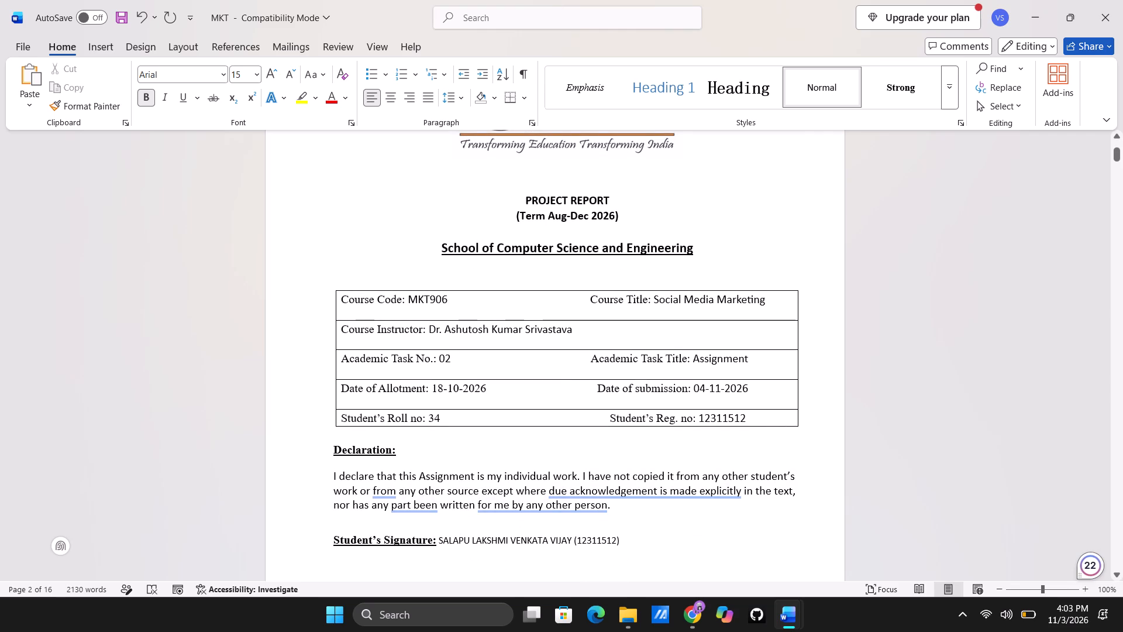
{"action": "left_click", "coordinate": [421, 273]}
{"action": "key", "text": "Return"}
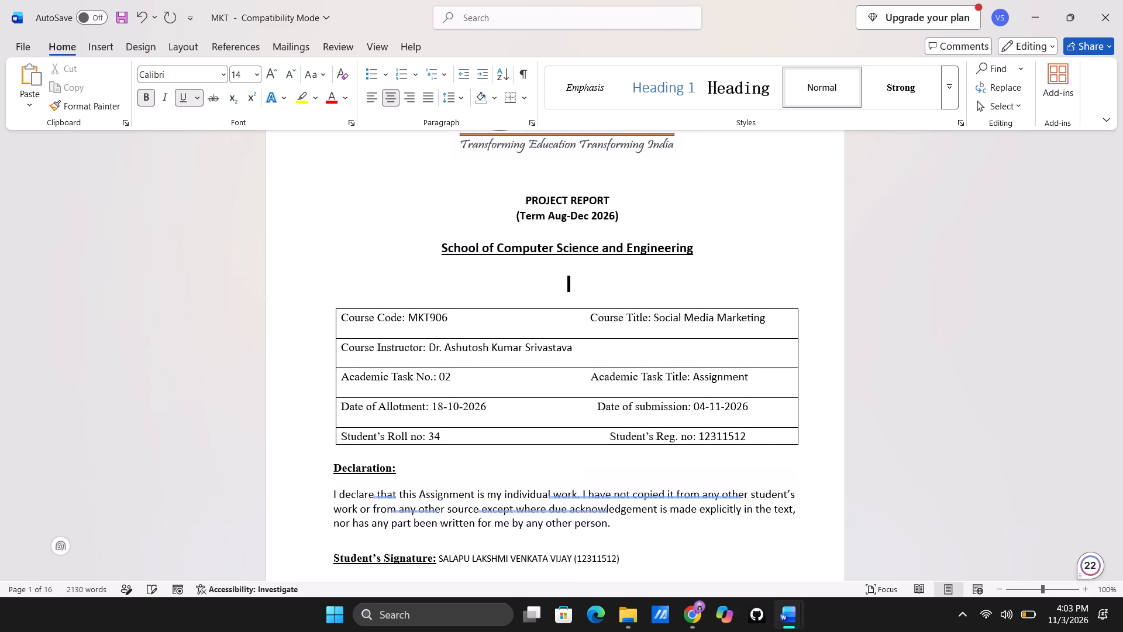
{"action": "left_click", "coordinate": [345, 459]}
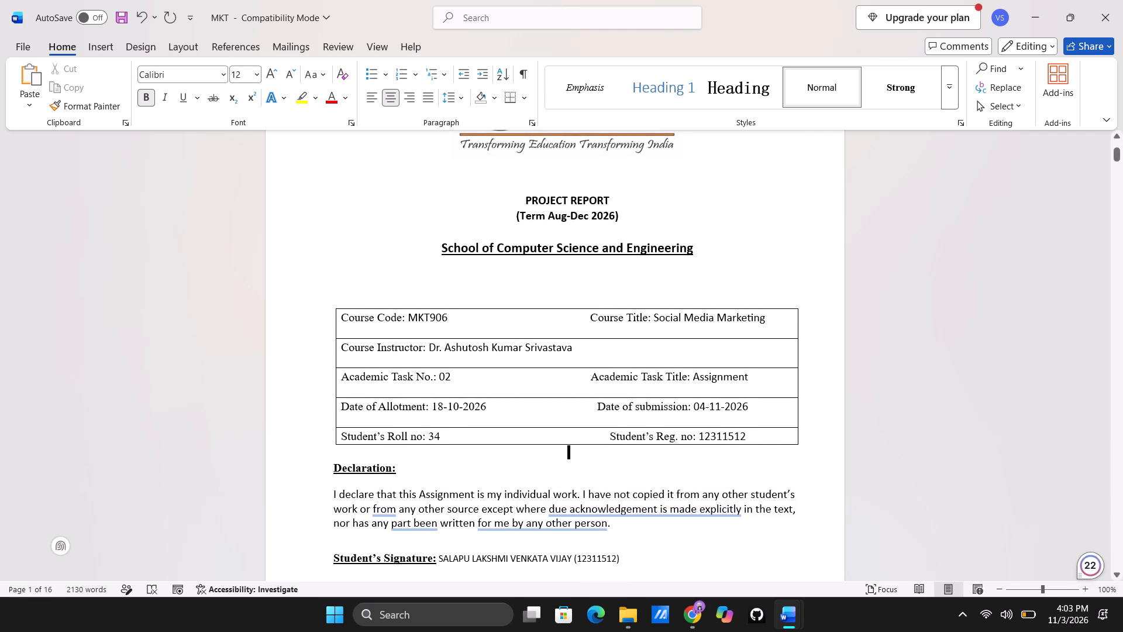
{"action": "key", "text": "Return"}
{"action": "scroll", "coordinate": [345, 459], "scroll_direction": "down", "scroll_amount": 1}
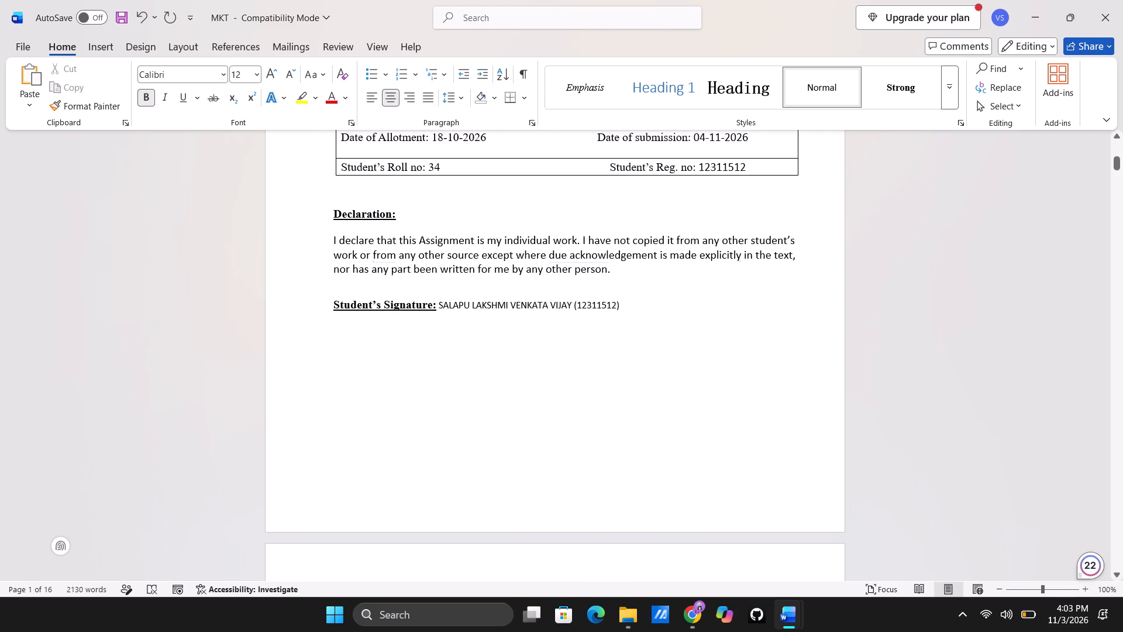
{"action": "left_click", "coordinate": [358, 291]}
{"action": "key", "text": "Return"}
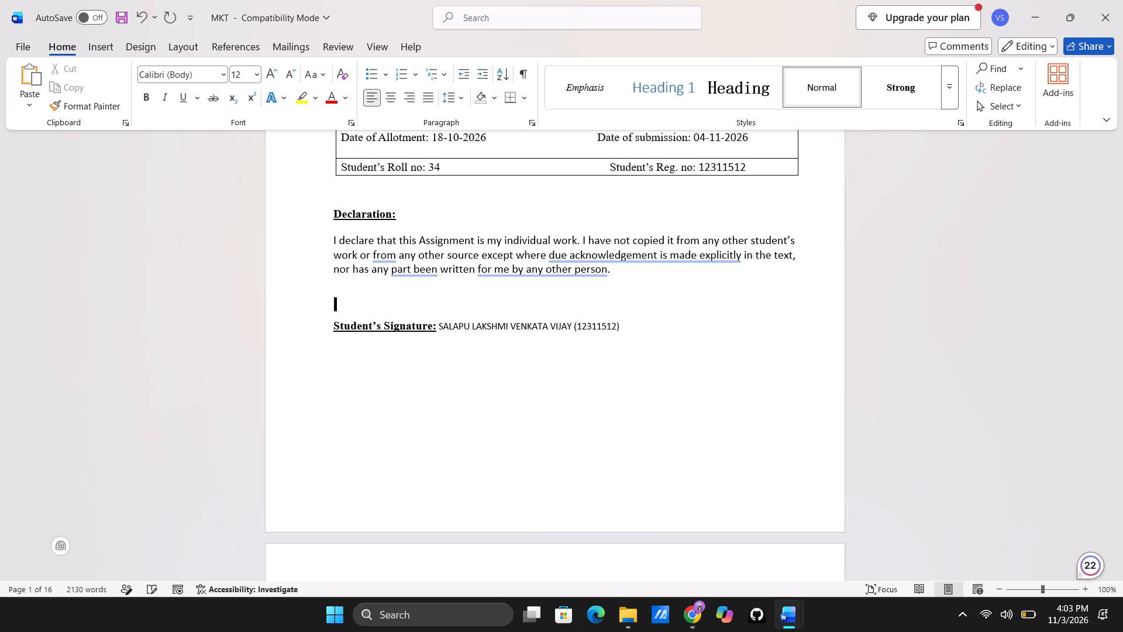
Set the Declaration heading to font size 16 and the declaration paragraph below it to size 14.
{"action": "left_click_drag", "start_coordinate": [332, 212], "coordinate": [415, 212]}
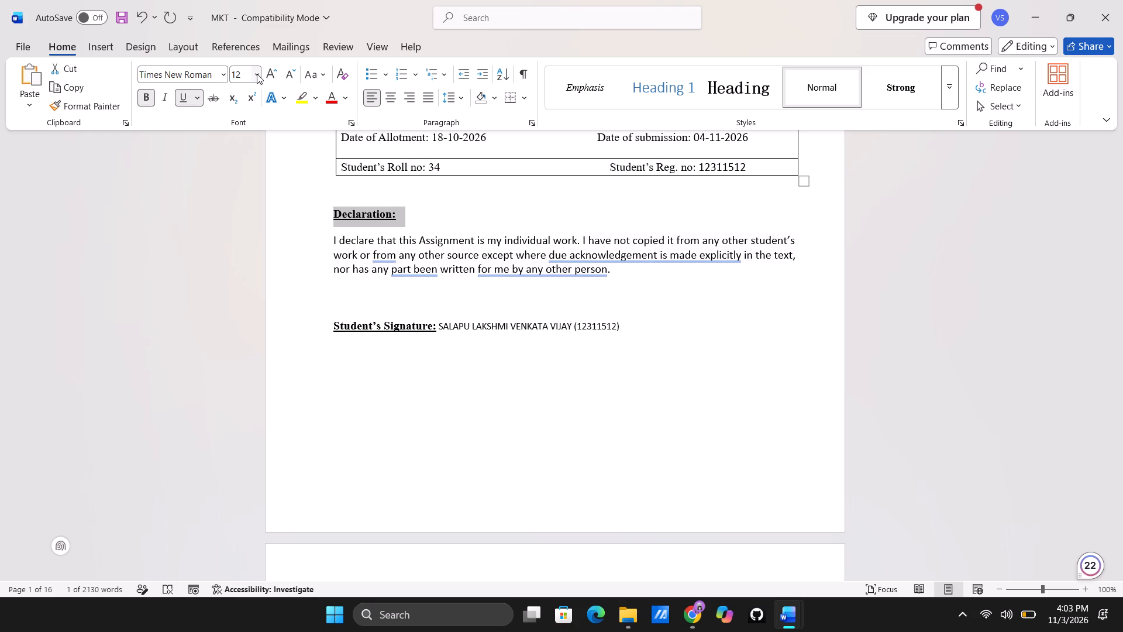
{"action": "left_click", "coordinate": [257, 74]}
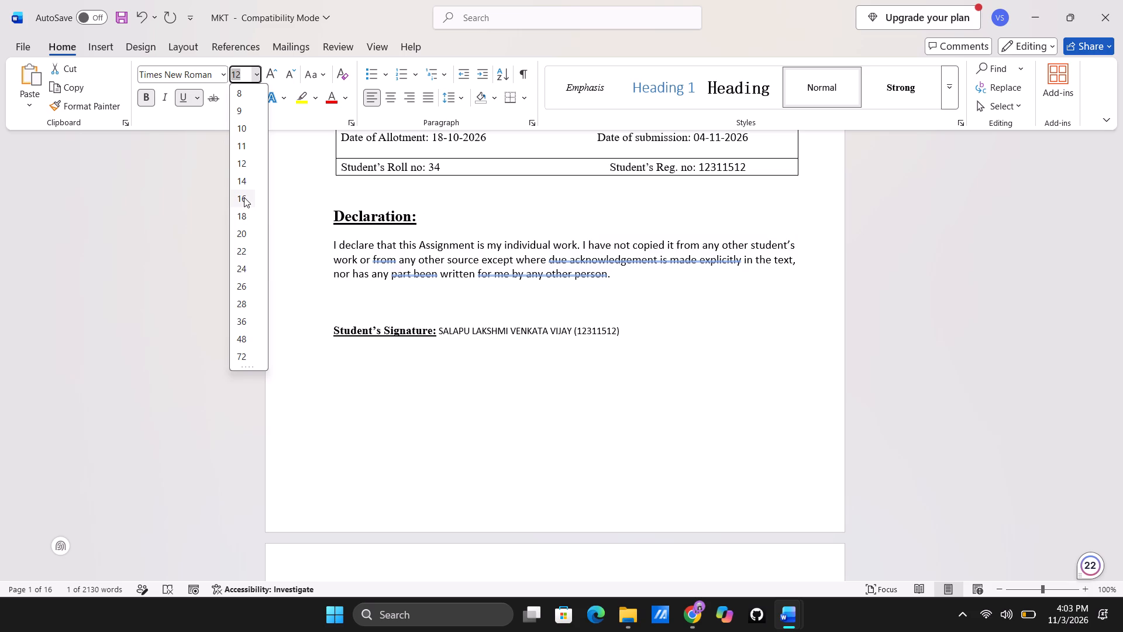
{"action": "left_click", "coordinate": [244, 197]}
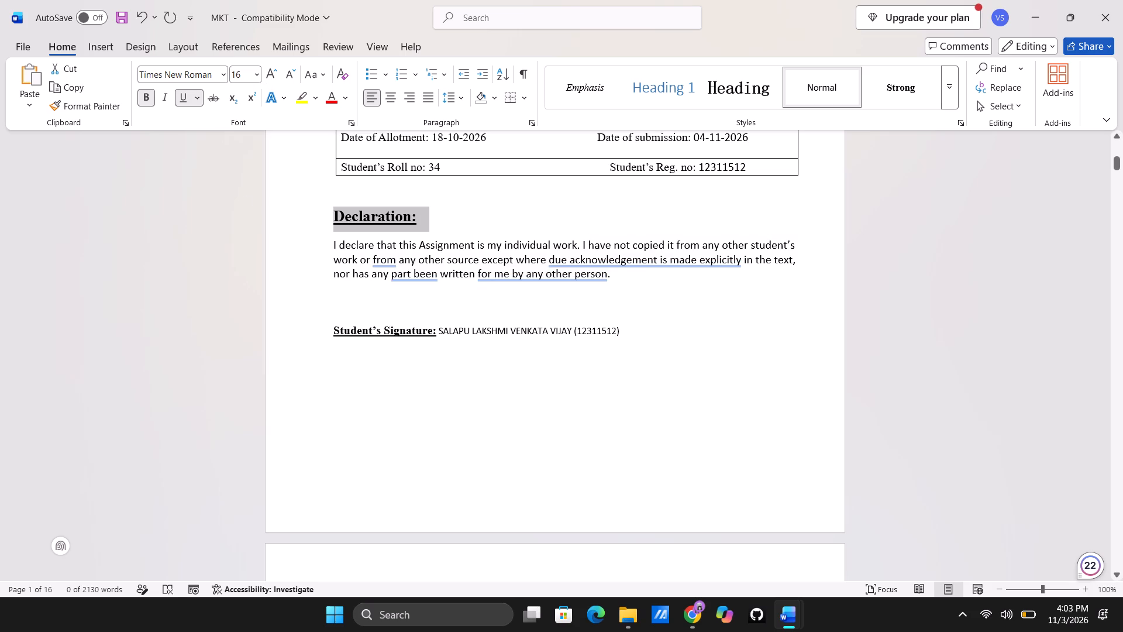
{"action": "left_click", "coordinate": [629, 287]}
{"action": "left_click_drag", "start_coordinate": [629, 287], "coordinate": [317, 245]}
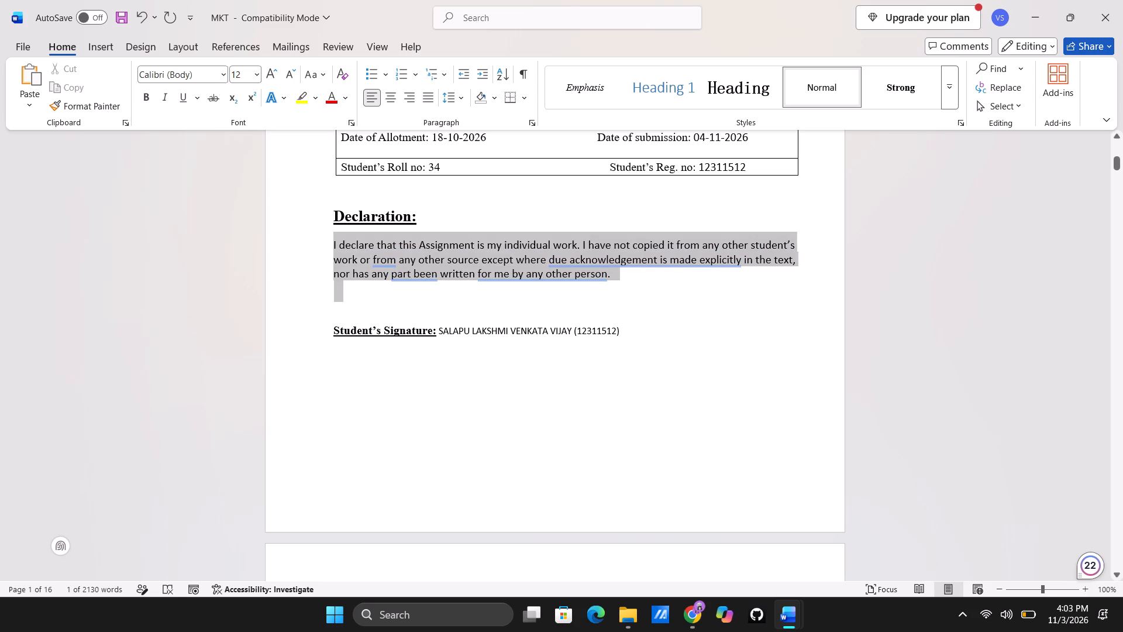
{"action": "left_click_drag", "start_coordinate": [317, 245], "coordinate": [321, 248]}
{"action": "left_click", "coordinate": [434, 205]}
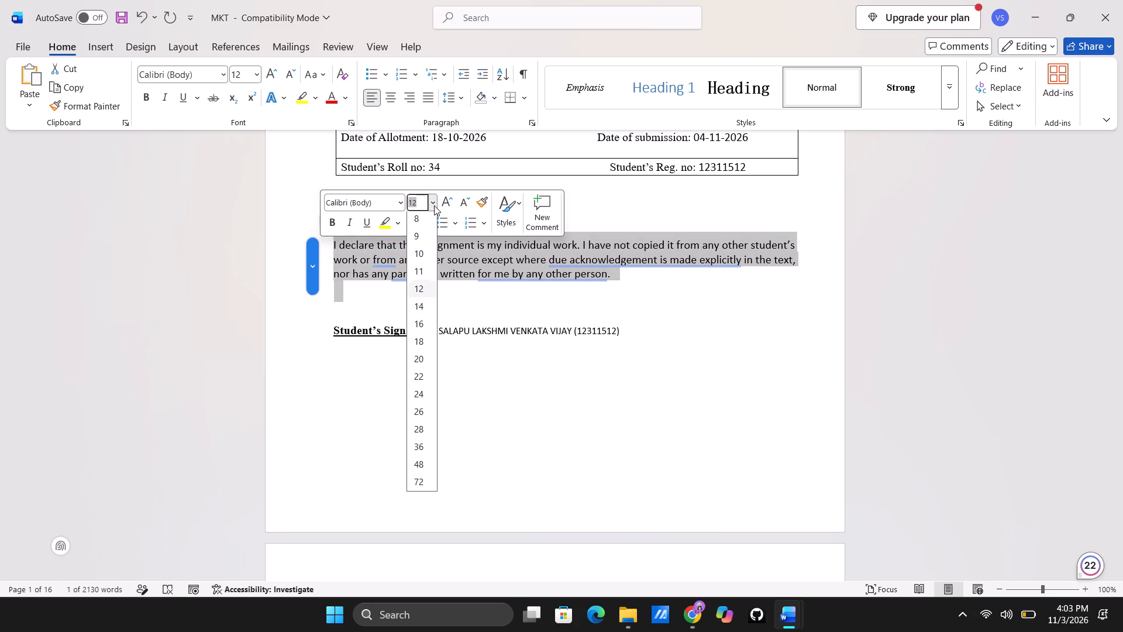
{"action": "left_click", "coordinate": [419, 310]}
{"action": "left_click", "coordinate": [793, 369]}
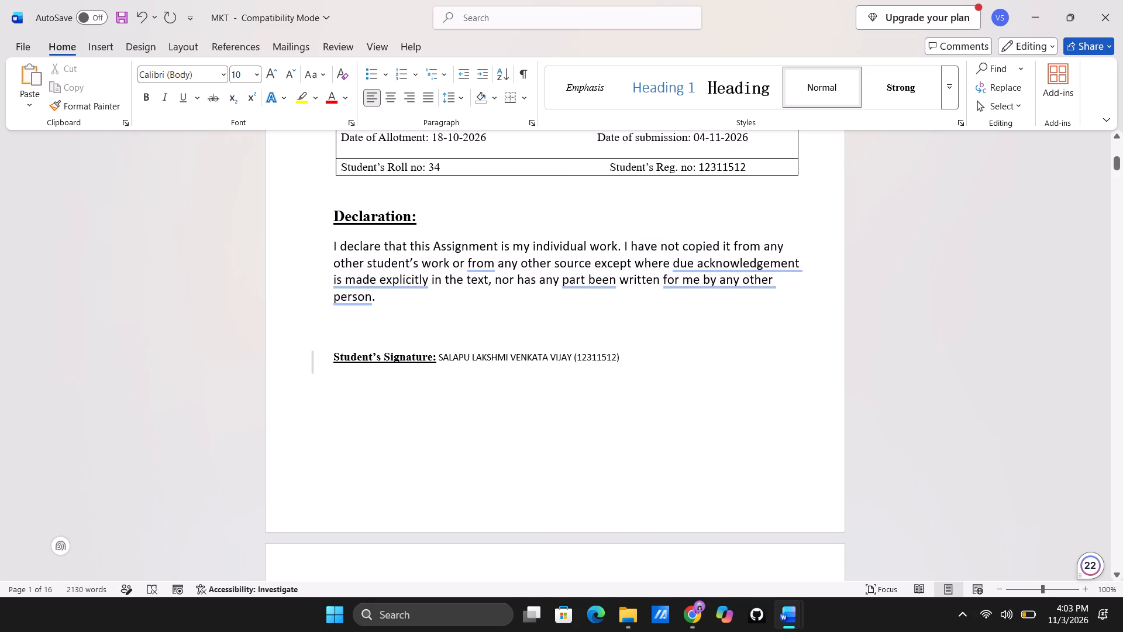
Set the Student's Signature label to font size 16 and the name and registration number beside it to size 14.
{"action": "left_click_drag", "start_coordinate": [332, 356], "coordinate": [431, 364]}
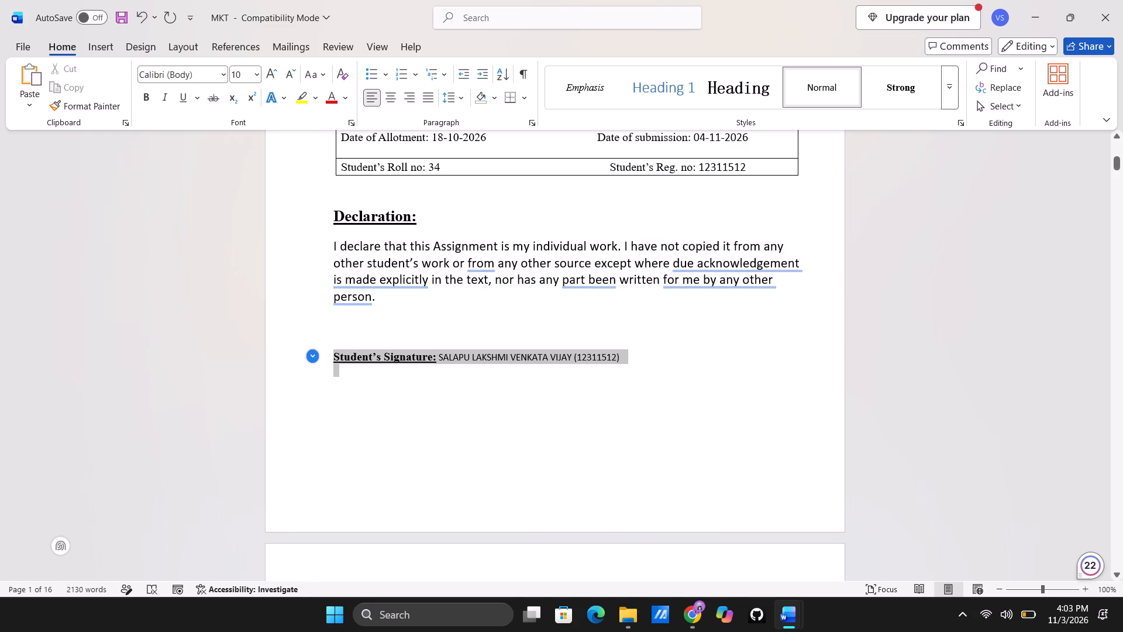
{"action": "left_click_drag", "start_coordinate": [431, 364], "coordinate": [433, 359]}
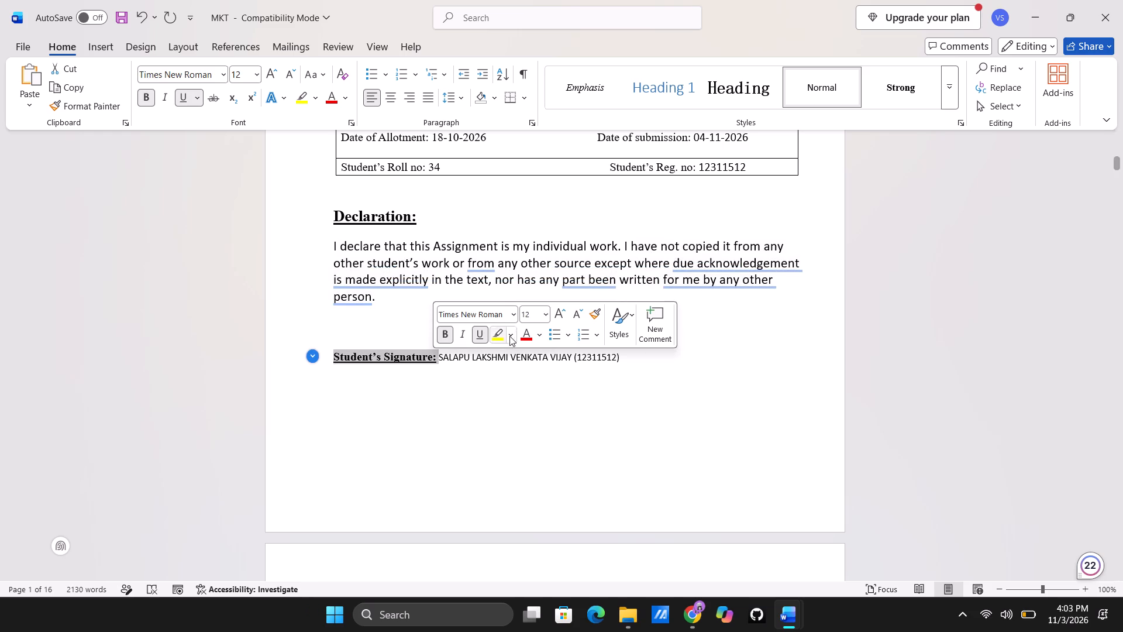
{"action": "left_click", "coordinate": [547, 320]}
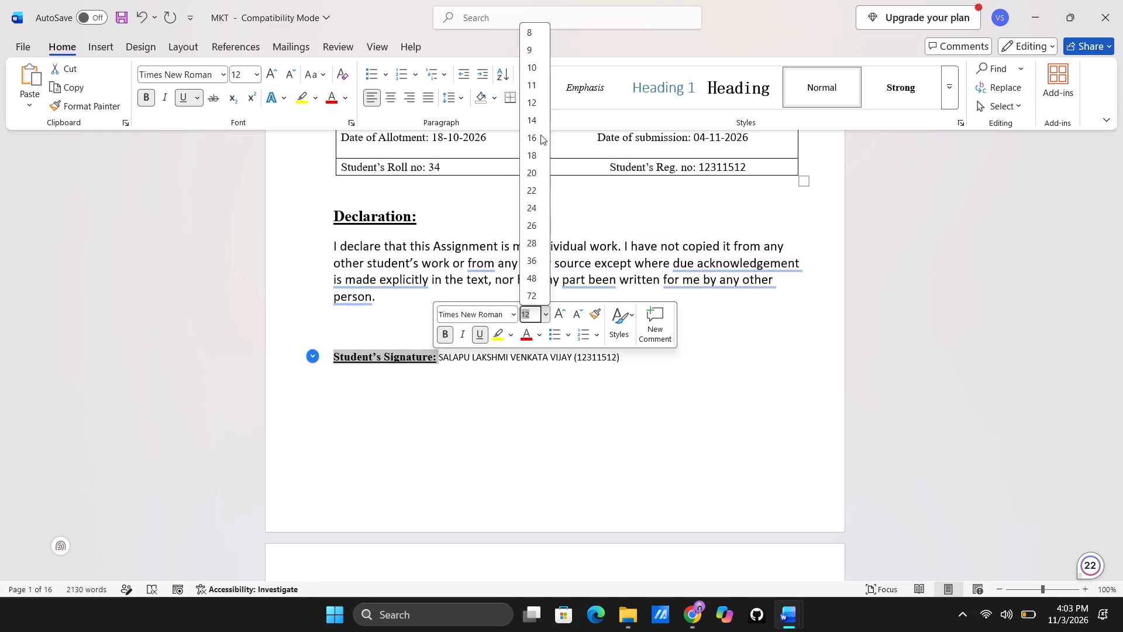
{"action": "left_click", "coordinate": [540, 136]}
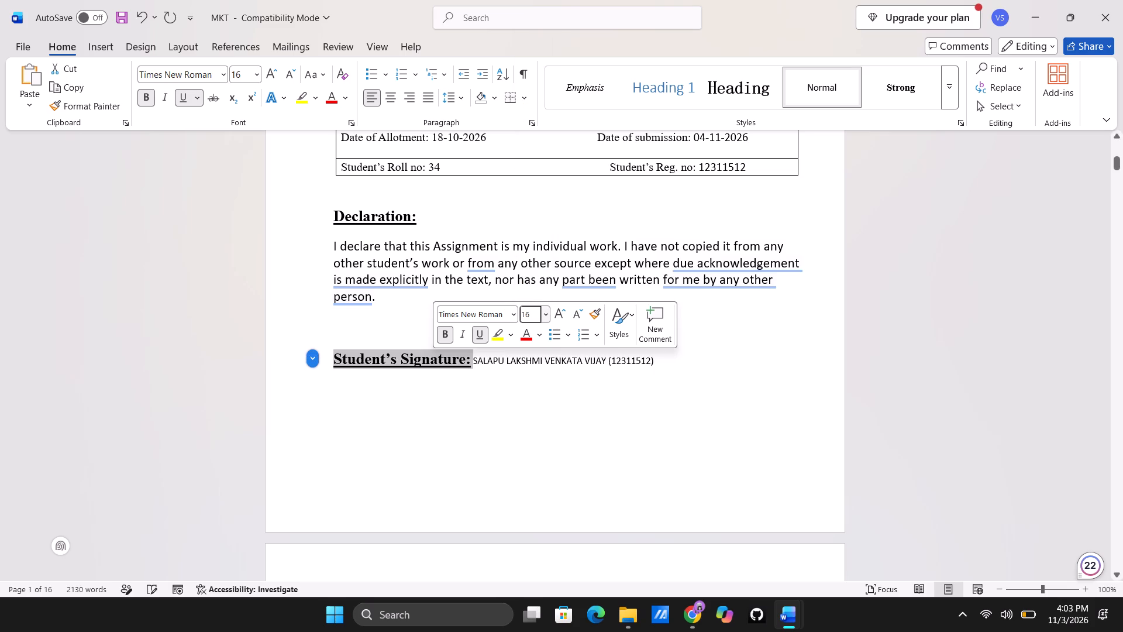
{"action": "left_click", "coordinate": [671, 367]}
{"action": "left_click", "coordinate": [671, 367]}
{"action": "left_click_drag", "start_coordinate": [671, 367], "coordinate": [549, 367]}
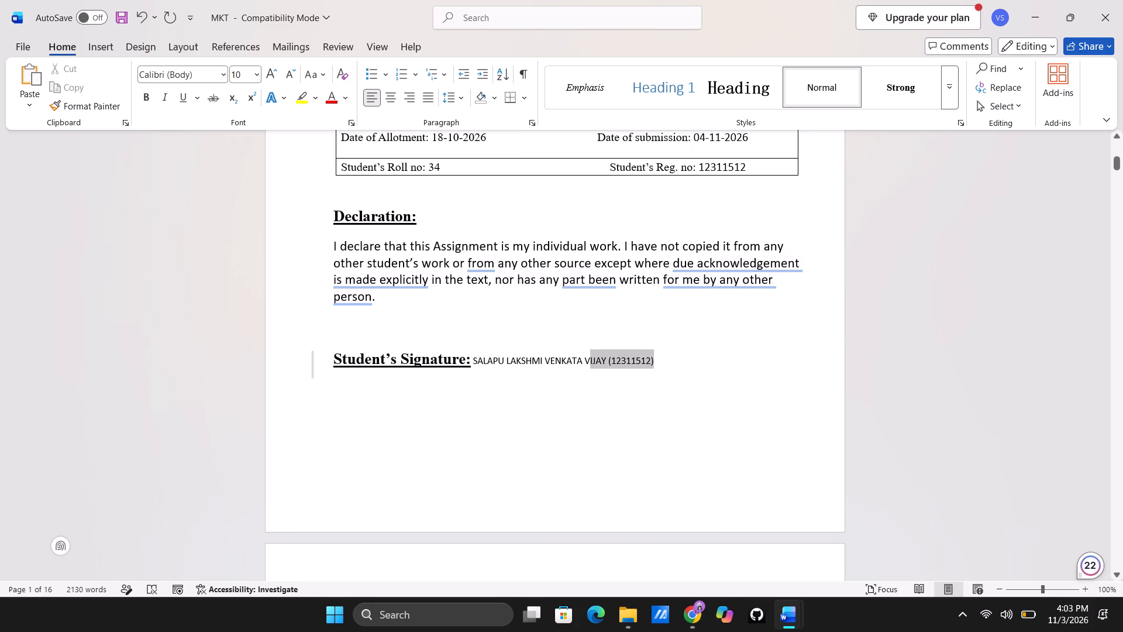
{"action": "left_click_drag", "start_coordinate": [549, 367], "coordinate": [482, 362]}
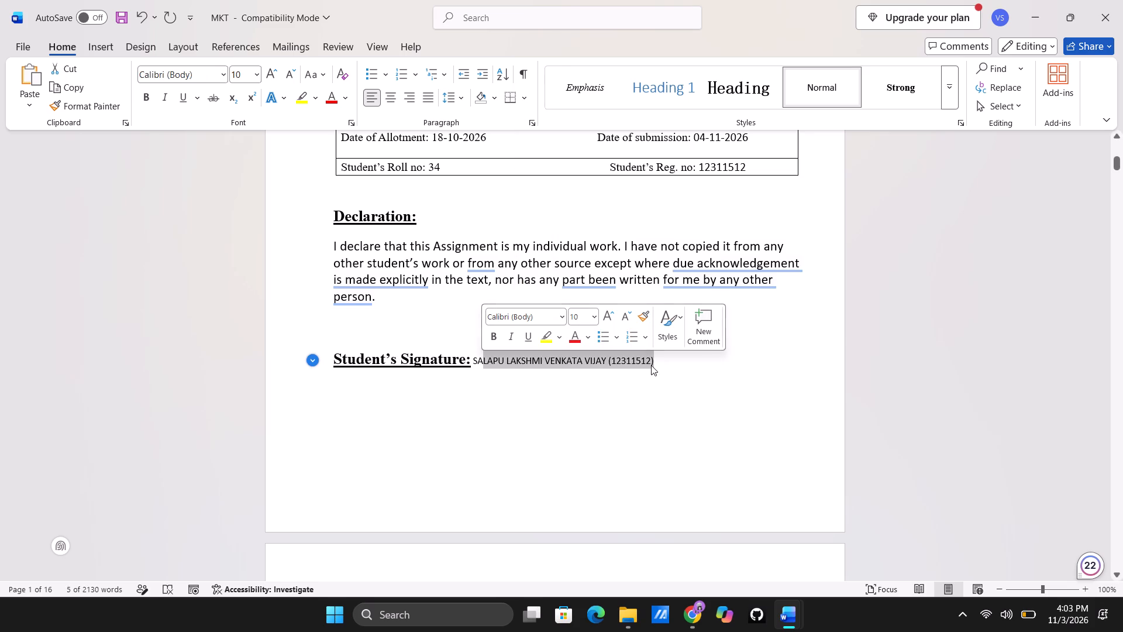
{"action": "left_click", "coordinate": [654, 365]}
{"action": "left_click_drag", "start_coordinate": [654, 365], "coordinate": [481, 362]}
{"action": "left_click", "coordinate": [594, 317]}
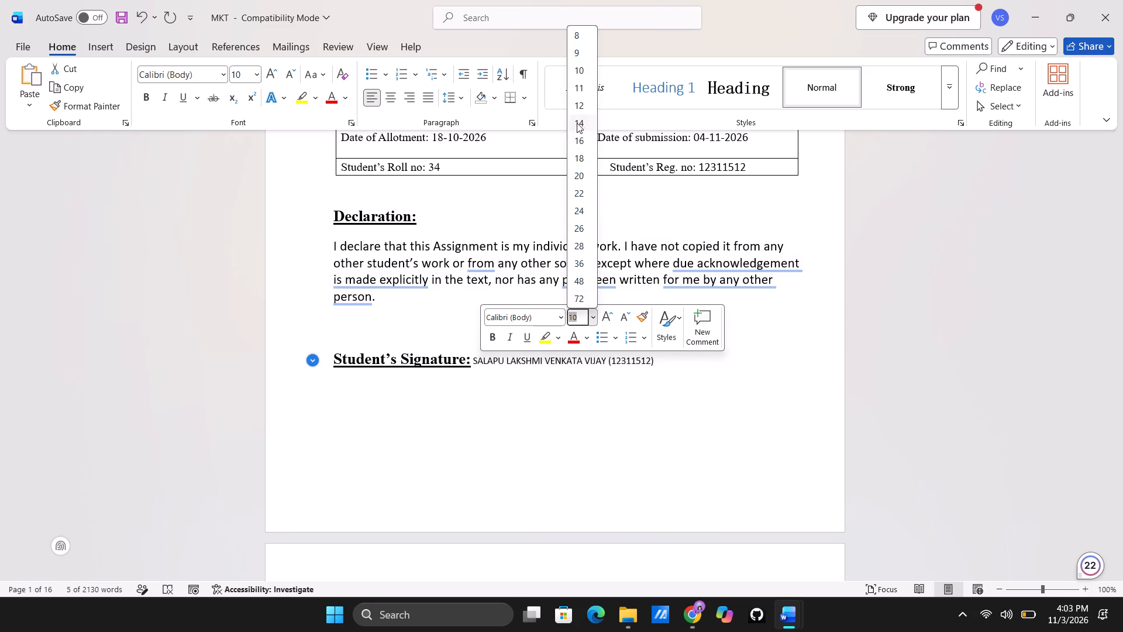
{"action": "left_click", "coordinate": [576, 129]}
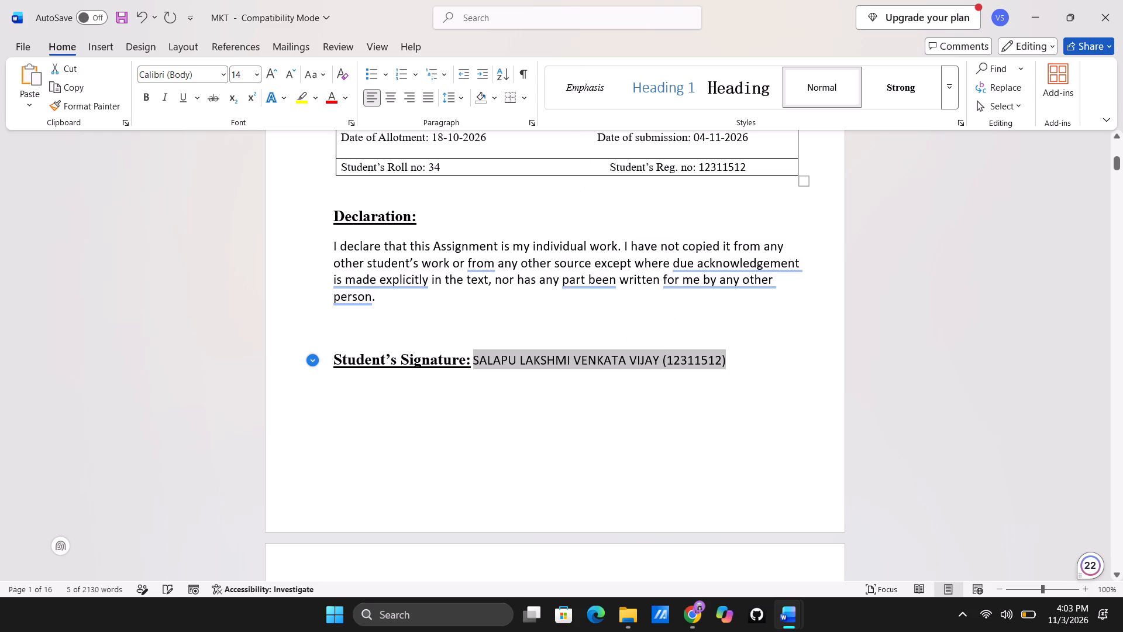
{"action": "left_click", "coordinate": [551, 443]}
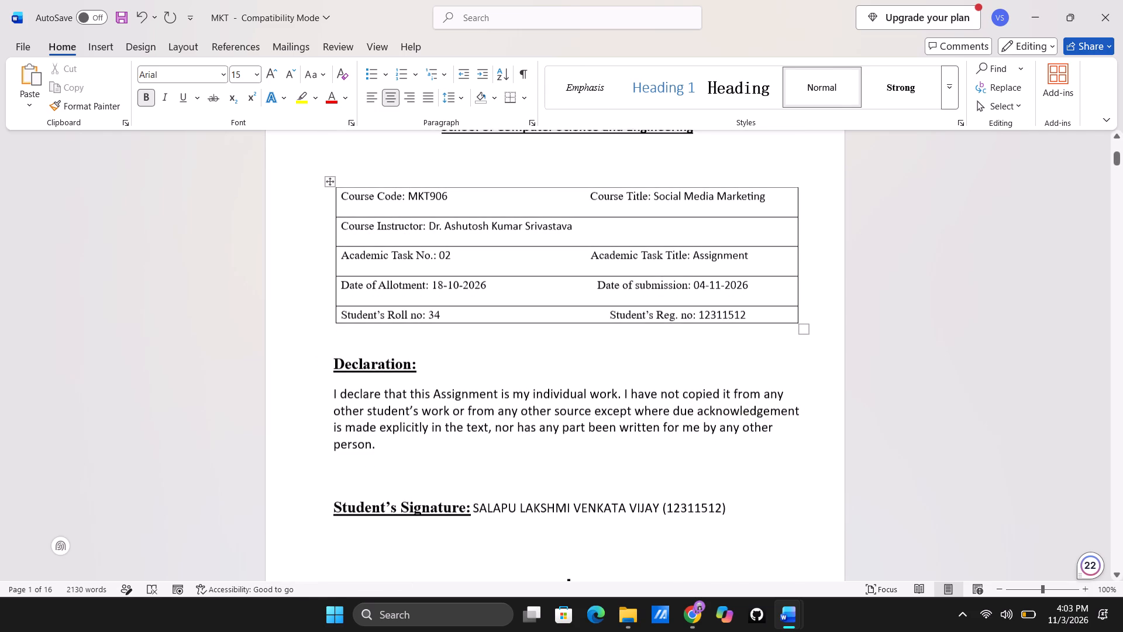
Check the layout of the finished cover page alongside the following report pages.
{"action": "scroll", "coordinate": [450, 434], "scroll_direction": "up", "scroll_amount": 1}
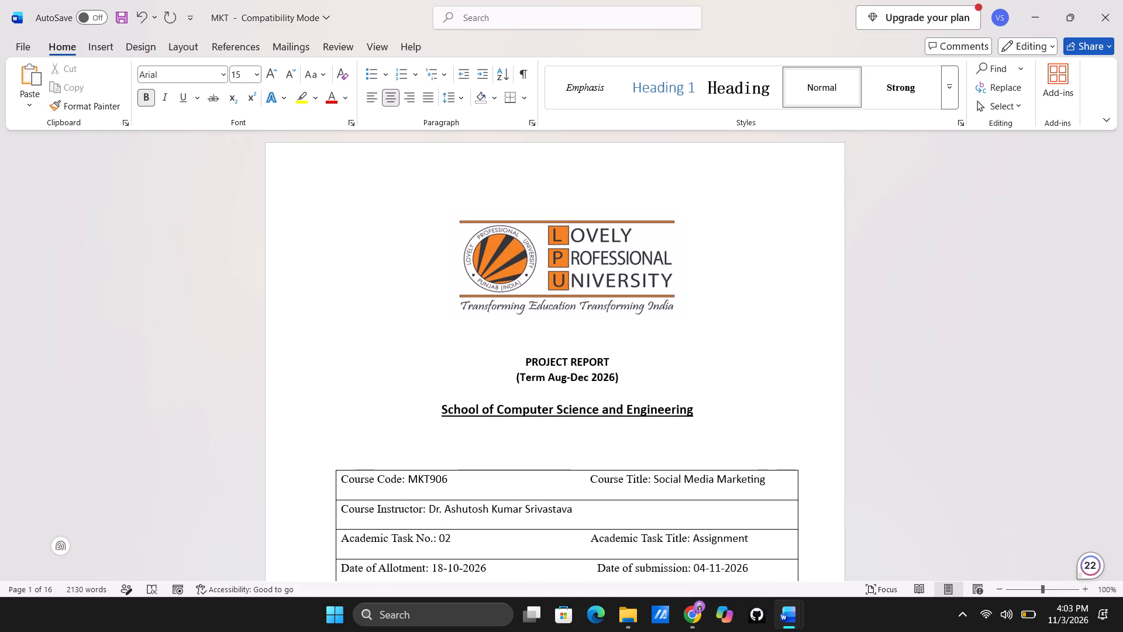
{"action": "scroll", "coordinate": [450, 434], "scroll_direction": "down", "scroll_amount": 4, "text": "ctrl"}
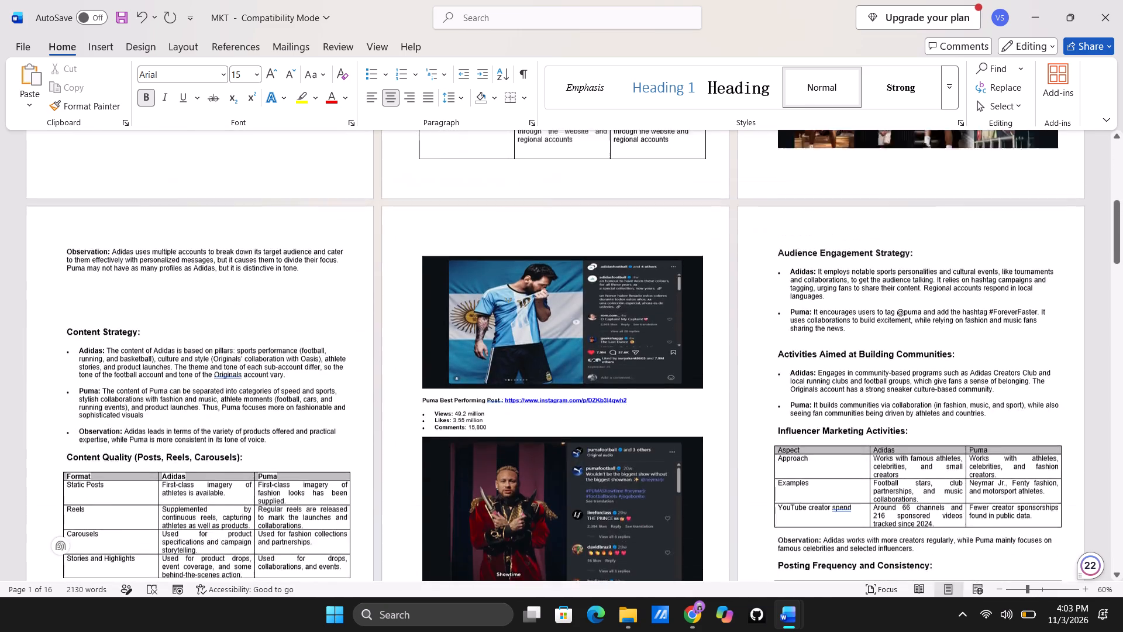
{"action": "left_click", "coordinate": [271, 464]}
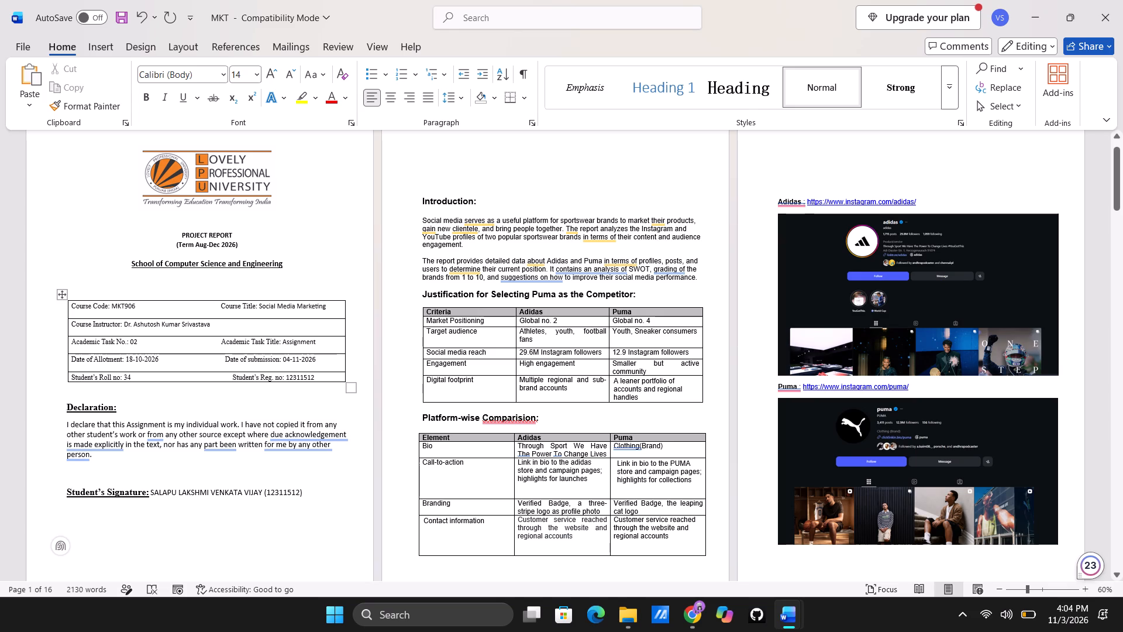
{"action": "scroll", "coordinate": [235, 327], "scroll_direction": "up", "scroll_amount": 2, "text": "ctrl"}
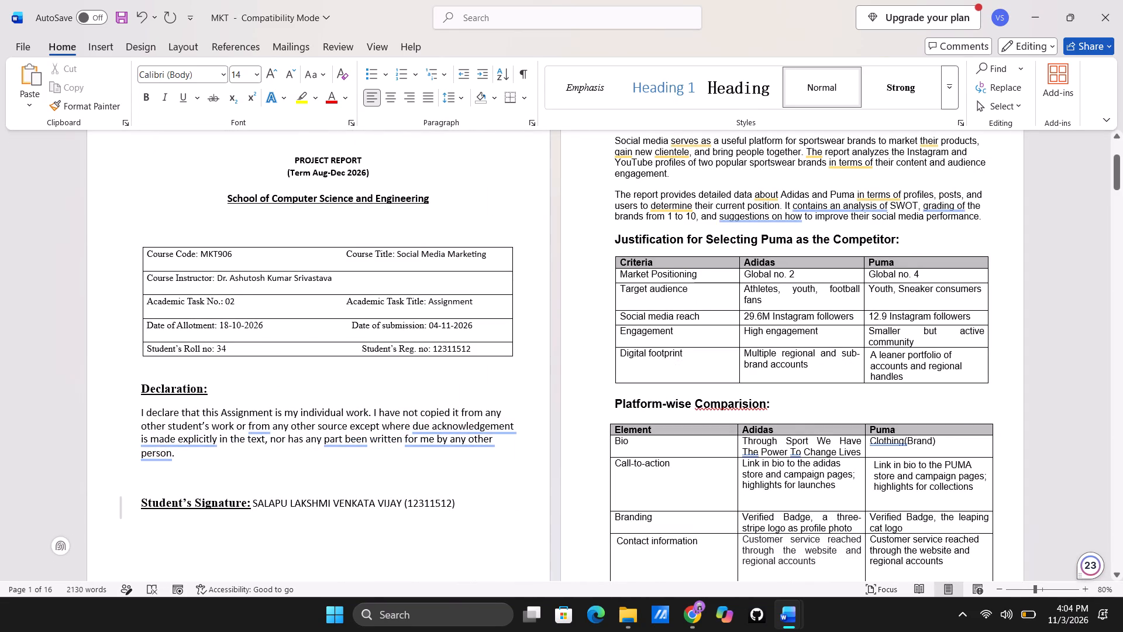
{"action": "scroll", "coordinate": [519, 483], "scroll_direction": "down", "scroll_amount": 2, "text": "ctrl"}
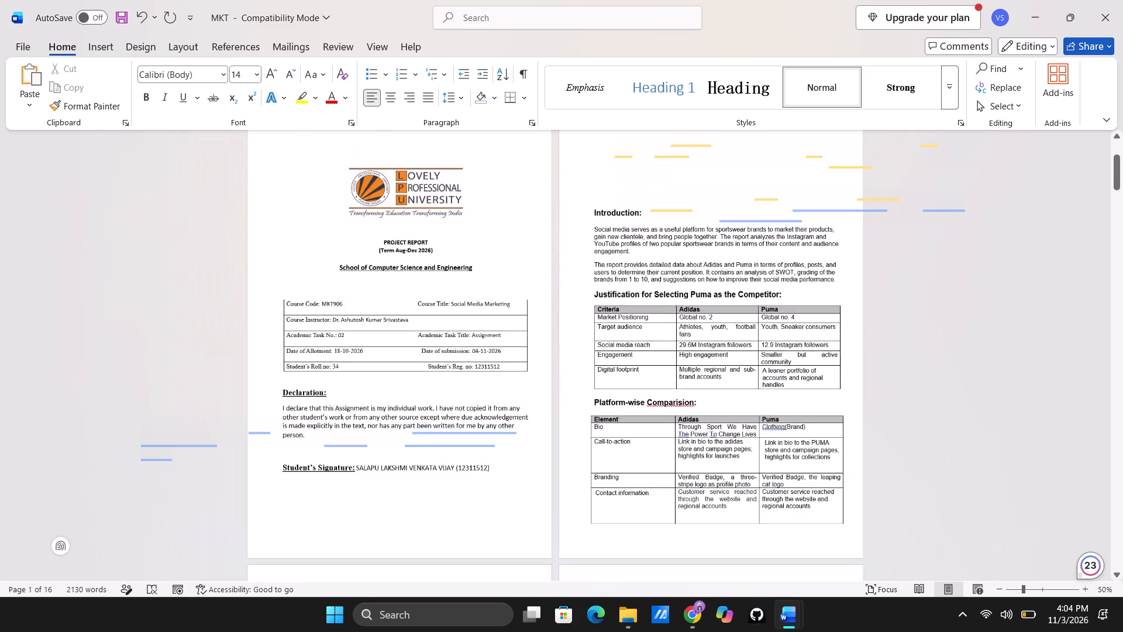
Start saving a separate copy of the report with the Downloads folder as its location.
{"action": "scroll", "coordinate": [519, 483], "scroll_direction": "down", "scroll_amount": 2, "text": "ctrl"}
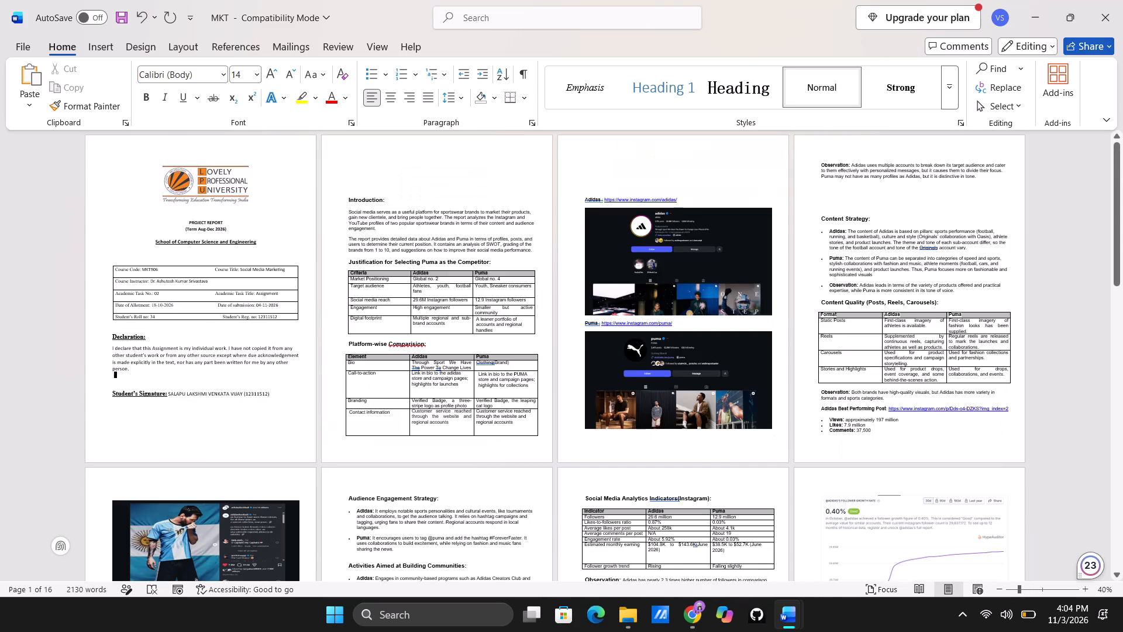
{"action": "scroll", "coordinate": [519, 483], "scroll_direction": "down", "scroll_amount": 13}
{"action": "scroll", "coordinate": [519, 483], "scroll_direction": "up", "scroll_amount": 5}
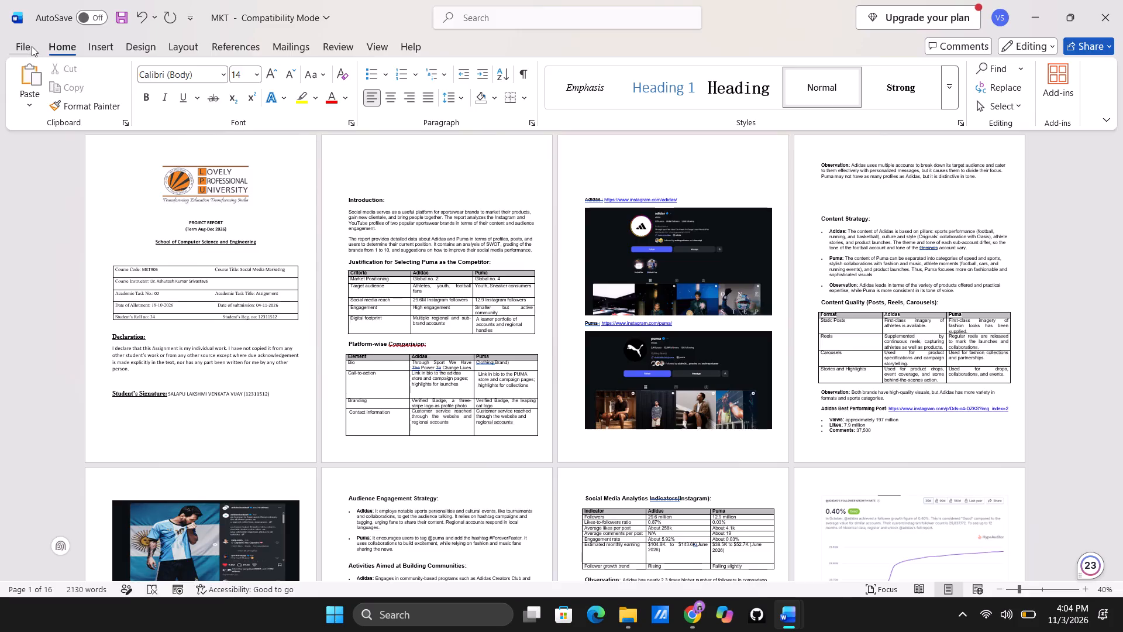
{"action": "left_click", "coordinate": [32, 46]}
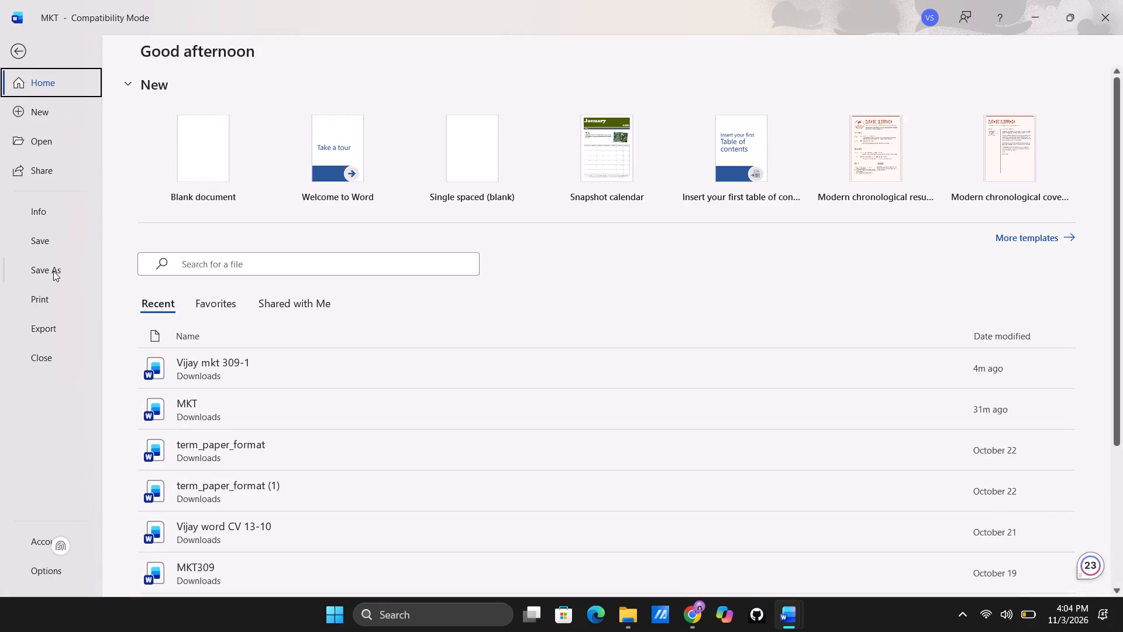
{"action": "left_click", "coordinate": [53, 271]}
{"action": "left_click", "coordinate": [446, 169]}
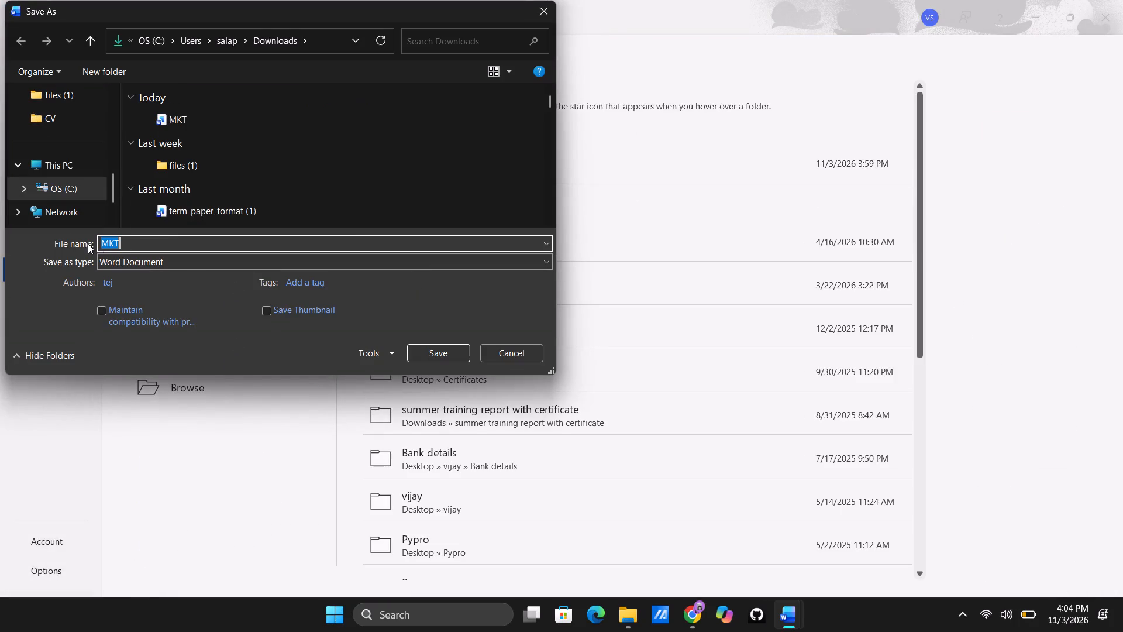
{"action": "scroll", "coordinate": [62, 148], "scroll_direction": "up", "scroll_amount": 2}
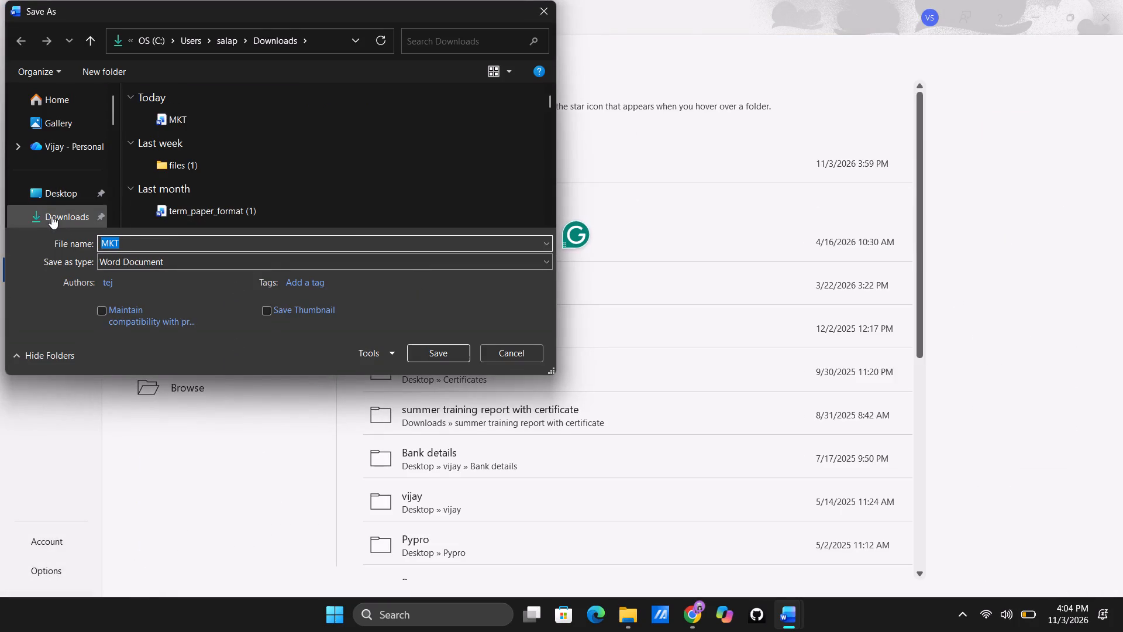
{"action": "left_click", "coordinate": [51, 216]}
Name the copy of the report MKT CA2 PDF.
{"action": "left_click", "coordinate": [197, 244]}
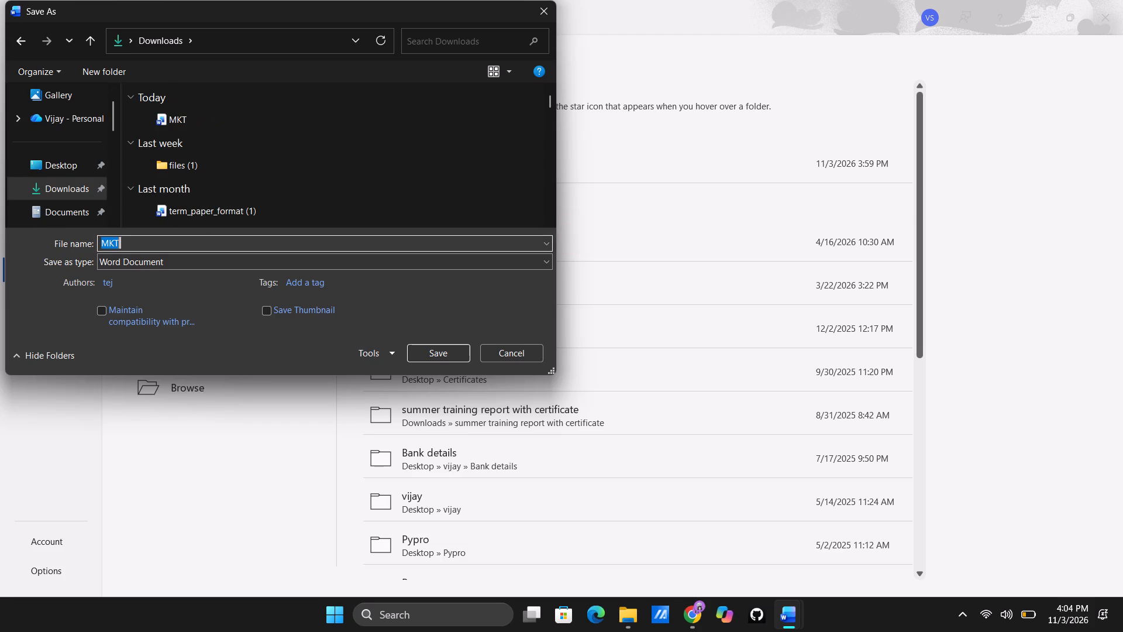
{"action": "key", "text": "BackSpace"}
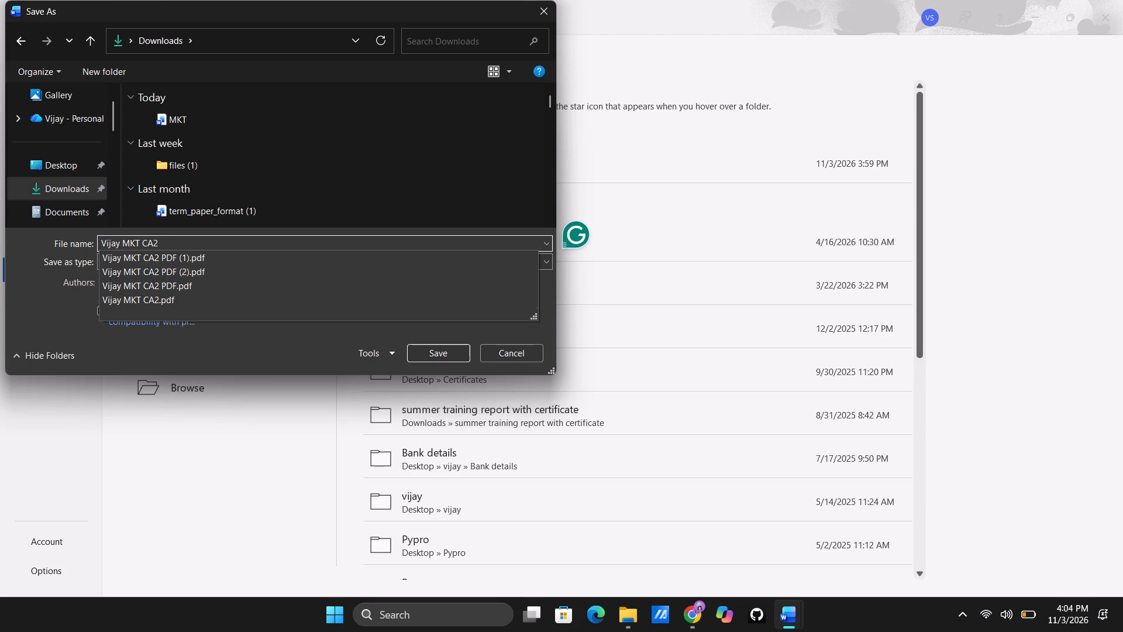
{"action": "key", "text": "BackSpace"}
{"action": "key", "text": "BackSpace"}
{"action": "key", "text": "BackSpace"}
{"action": "key", "text": "BackSpace"}
{"action": "key", "text": "BackSpace"}
{"action": "key", "text": "BackSpace"}
{"action": "key", "text": "BackSpace"}
{"action": "key", "text": "BackSpace"}
{"action": "key", "text": "BackSpace"}
{"action": "key", "text": "BackSpace"}
{"action": "key", "text": "BackSpace"}
{"action": "key", "text": "BackSpace"}
{"action": "key", "text": "BackSpace"}
{"action": "key", "text": "BackSpace"}
{"action": "key", "text": "BackSpace"}
{"action": "key", "text": "BackSpace"}
{"action": "key", "text": "BackSpace"}
{"action": "key", "text": "BackSpace"}
{"action": "key", "text": "BackSpace"}
{"action": "key", "text": "BackSpace"}
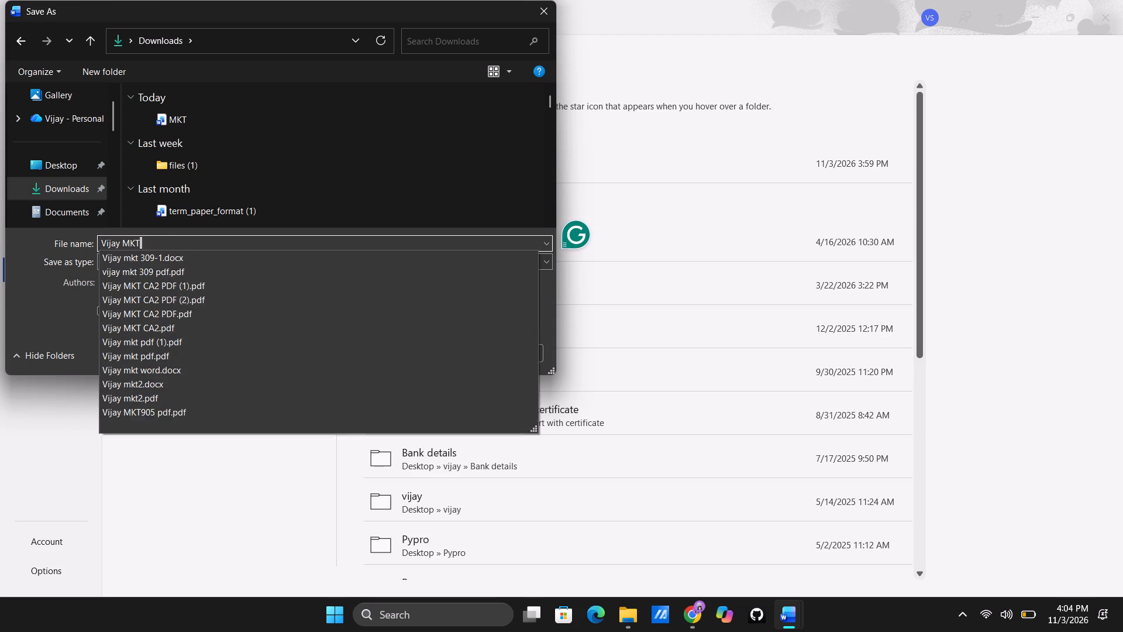
{"action": "type", "text": "MKT"}
{"action": "key", "text": "space"}
{"action": "type", "text": "CA"}
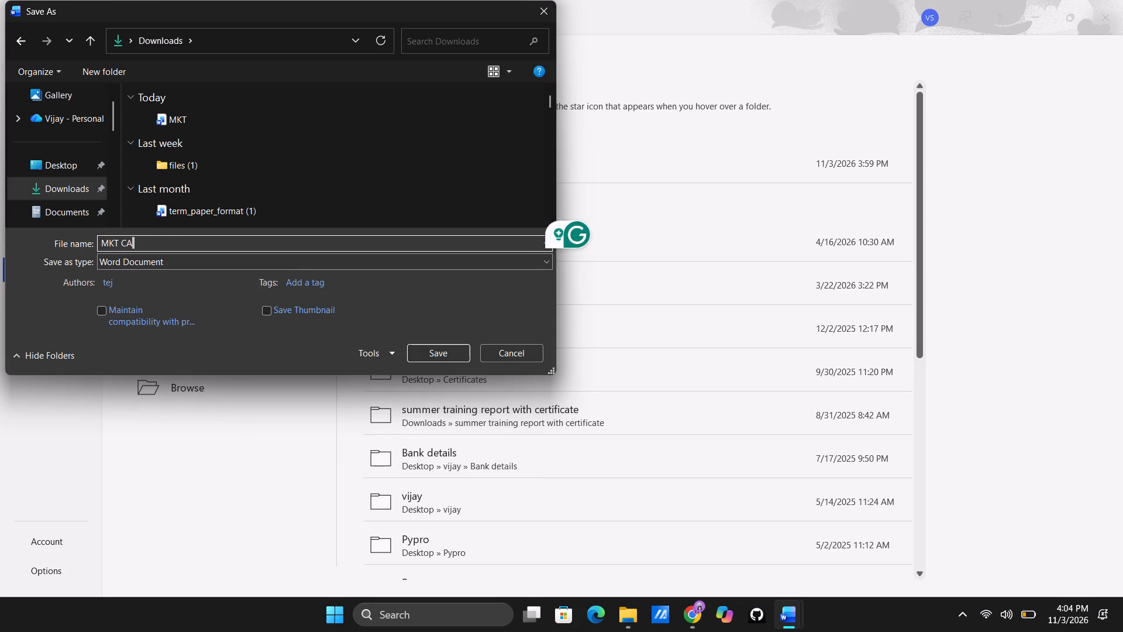
{"action": "key", "text": "2"}
{"action": "key", "text": "space"}
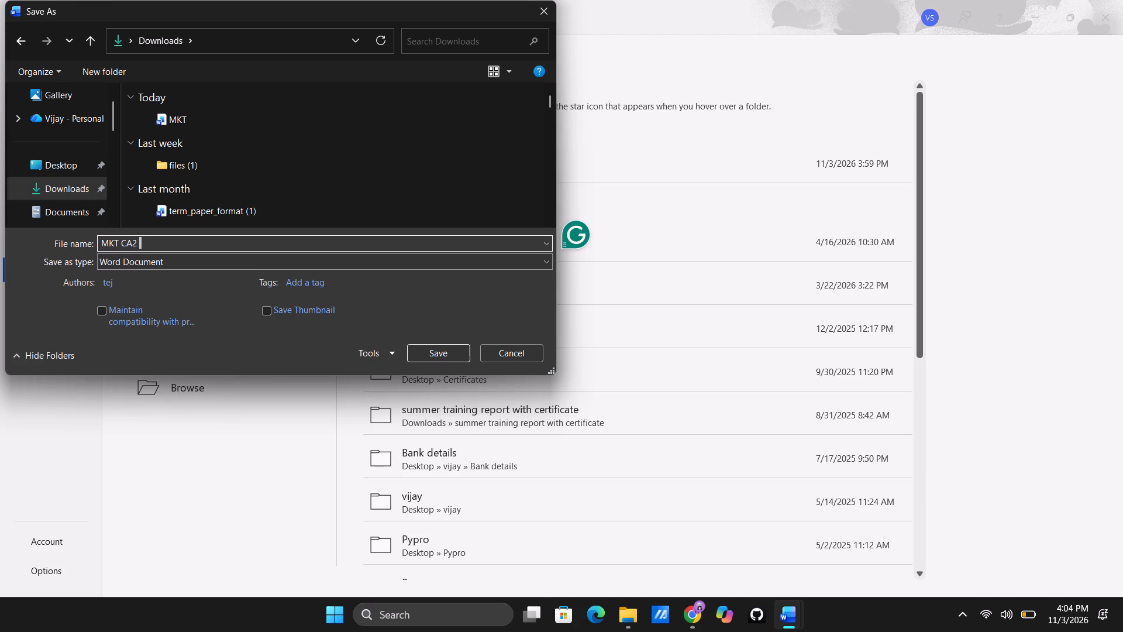
{"action": "type", "text": "PDF"}
Set the copy's file type to PDF and save it.
{"action": "left_click", "coordinate": [234, 265]}
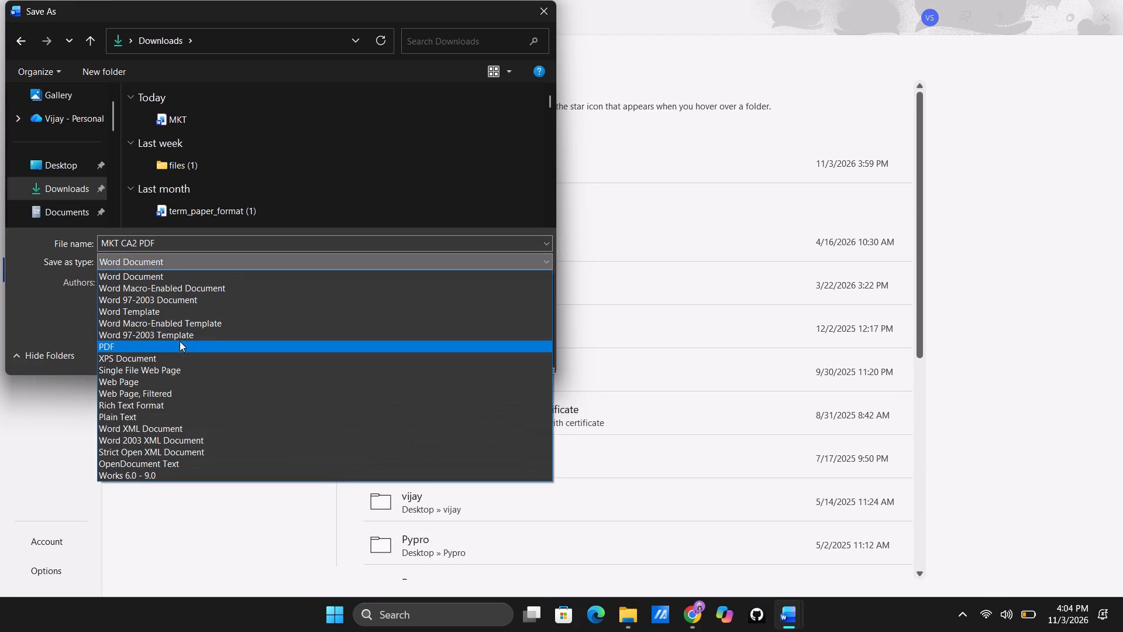
{"action": "left_click", "coordinate": [182, 344]}
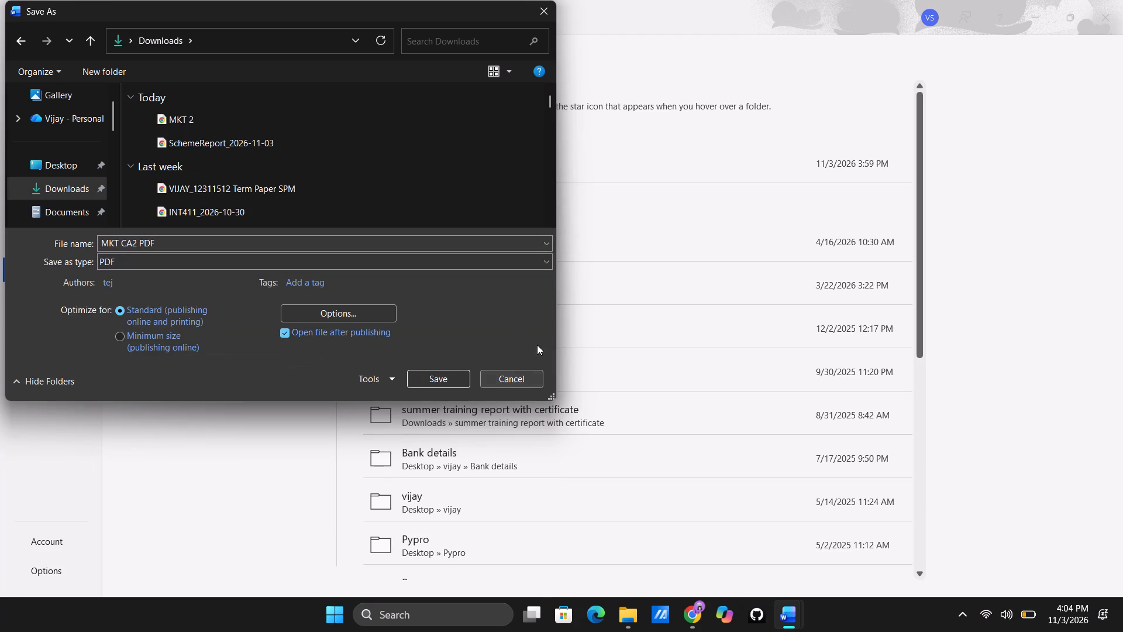
{"action": "left_click", "coordinate": [440, 376]}
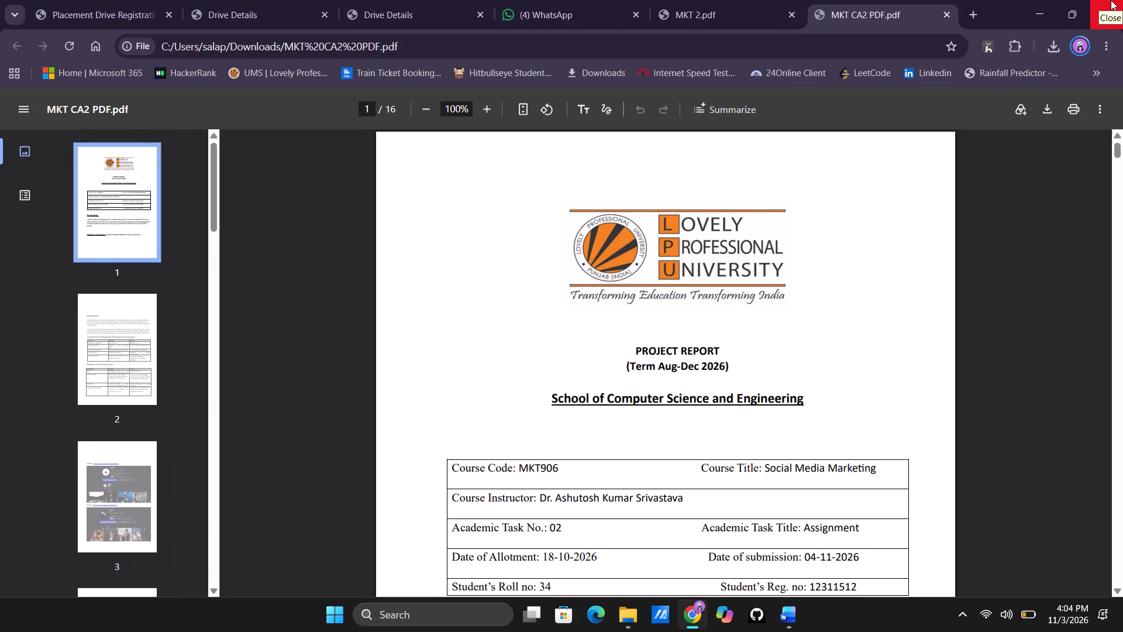
Review the exported PDF's cover page, including course details, declaration and signature line, and the first report pages.
{"action": "scroll", "coordinate": [969, 272], "scroll_direction": "down", "scroll_amount": 2}
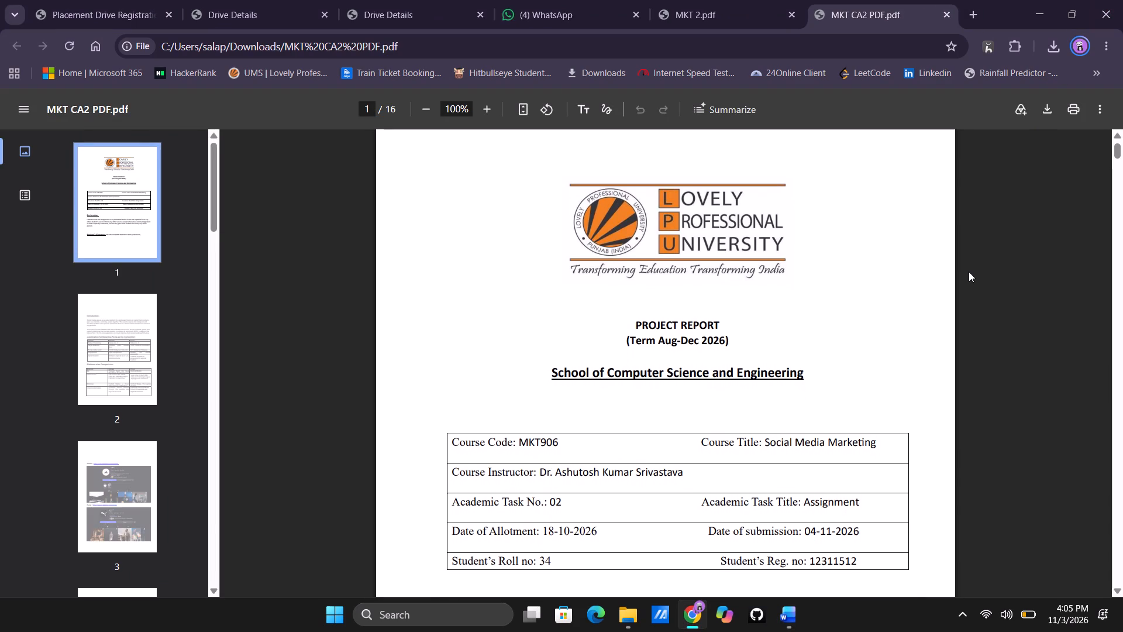
{"action": "scroll", "coordinate": [969, 272], "scroll_direction": "down", "scroll_amount": 2}
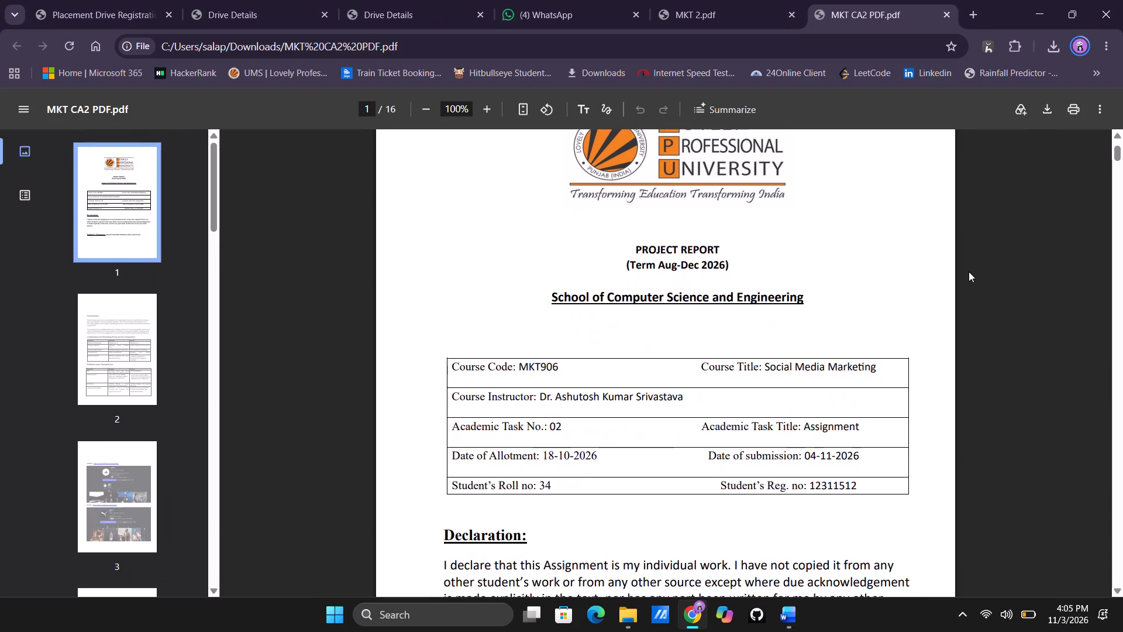
{"action": "scroll", "coordinate": [969, 272], "scroll_direction": "down", "scroll_amount": 2}
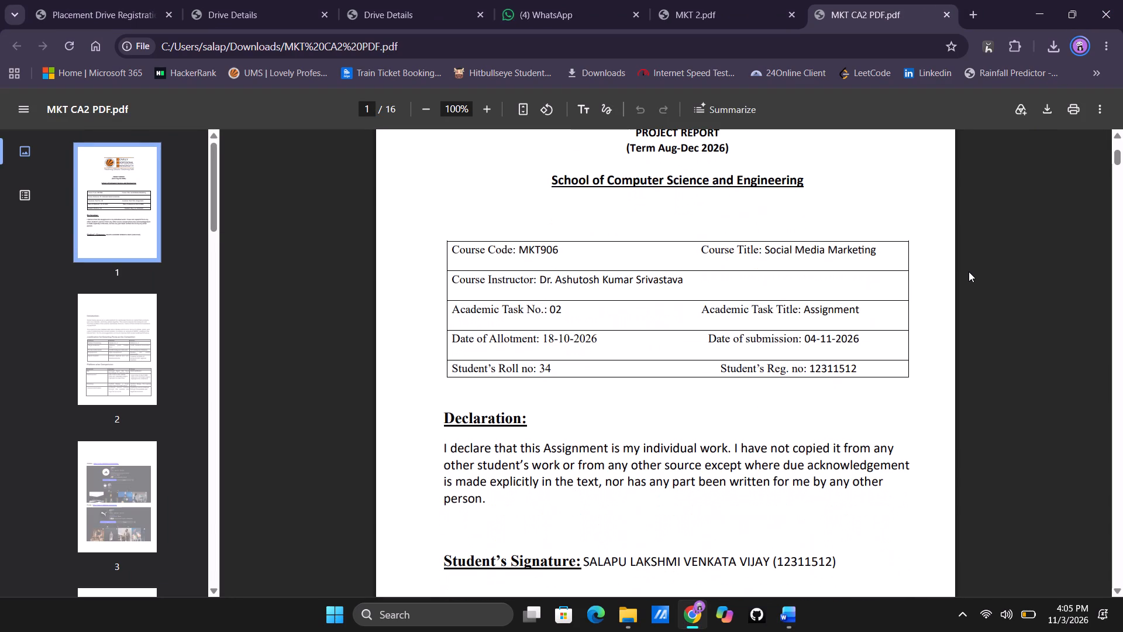
{"action": "scroll", "coordinate": [969, 272], "scroll_direction": "down", "scroll_amount": 2}
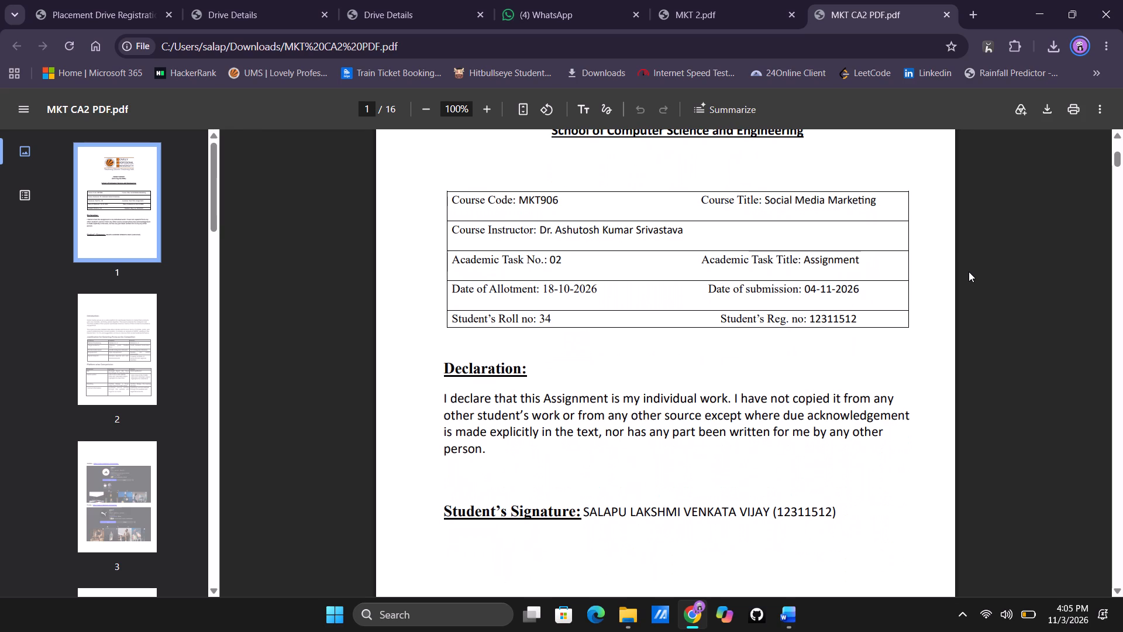
{"action": "scroll", "coordinate": [969, 272], "scroll_direction": "down", "scroll_amount": 5}
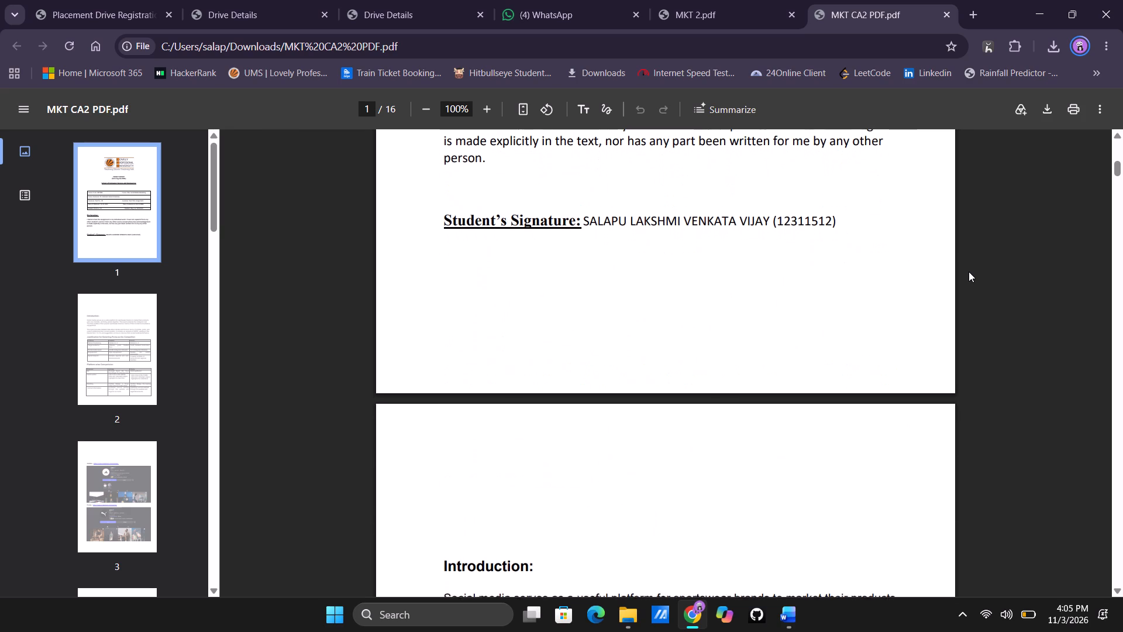
{"action": "scroll", "coordinate": [969, 272], "scroll_direction": "down", "scroll_amount": 3}
Close all open windows, saving the changes to the MKT document in the Downloads folder.
{"action": "triple_click", "coordinate": [1122, 0]}
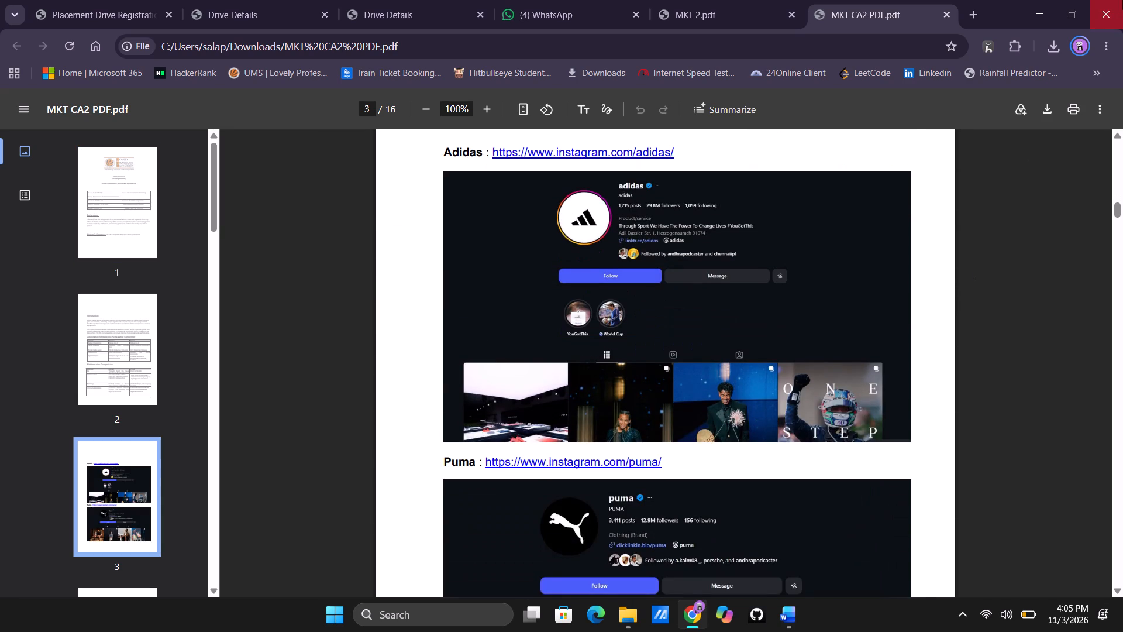
{"action": "triple_click", "coordinate": [1122, 0]}
{"action": "left_click", "coordinate": [1122, 0]}
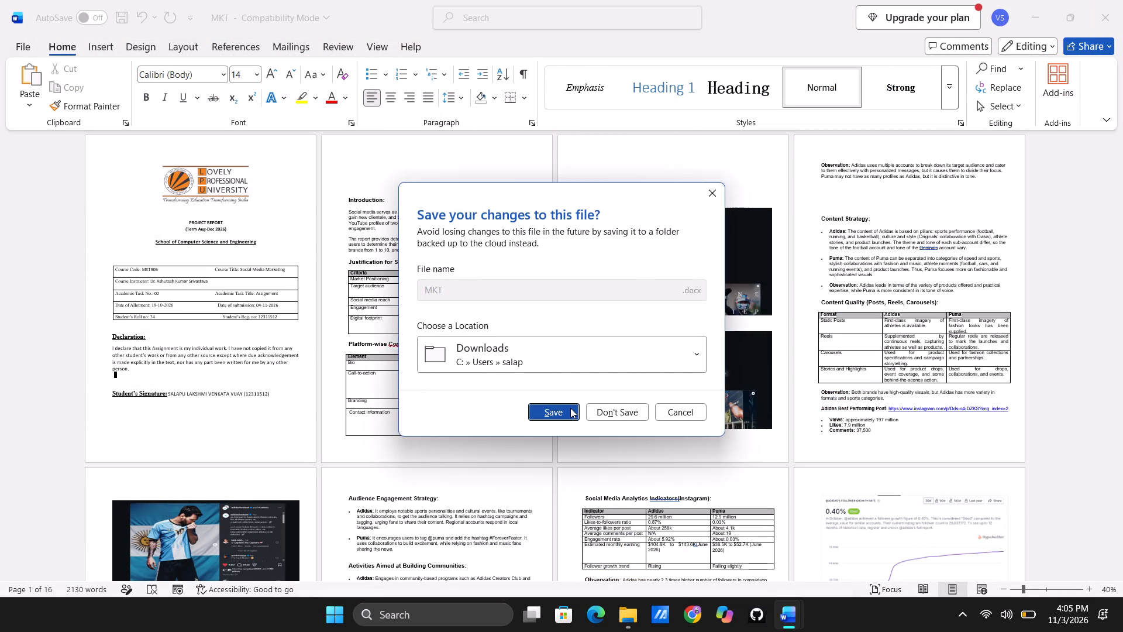
{"action": "left_click", "coordinate": [570, 408]}
{"action": "left_click", "coordinate": [1104, 3]}
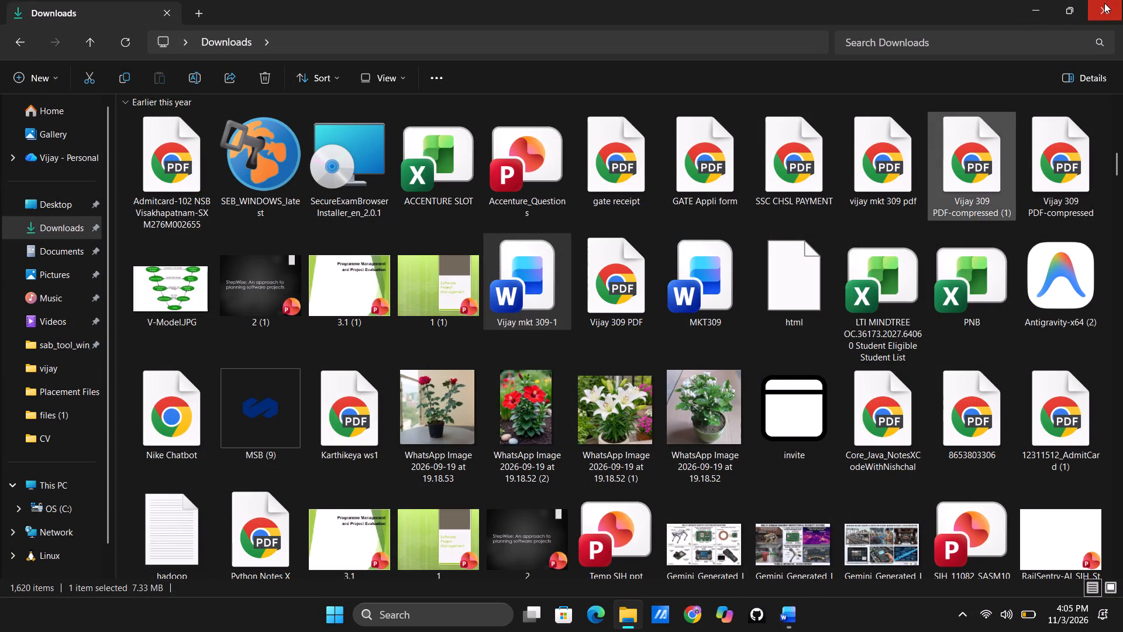
{"action": "left_click", "coordinate": [1101, 5]}
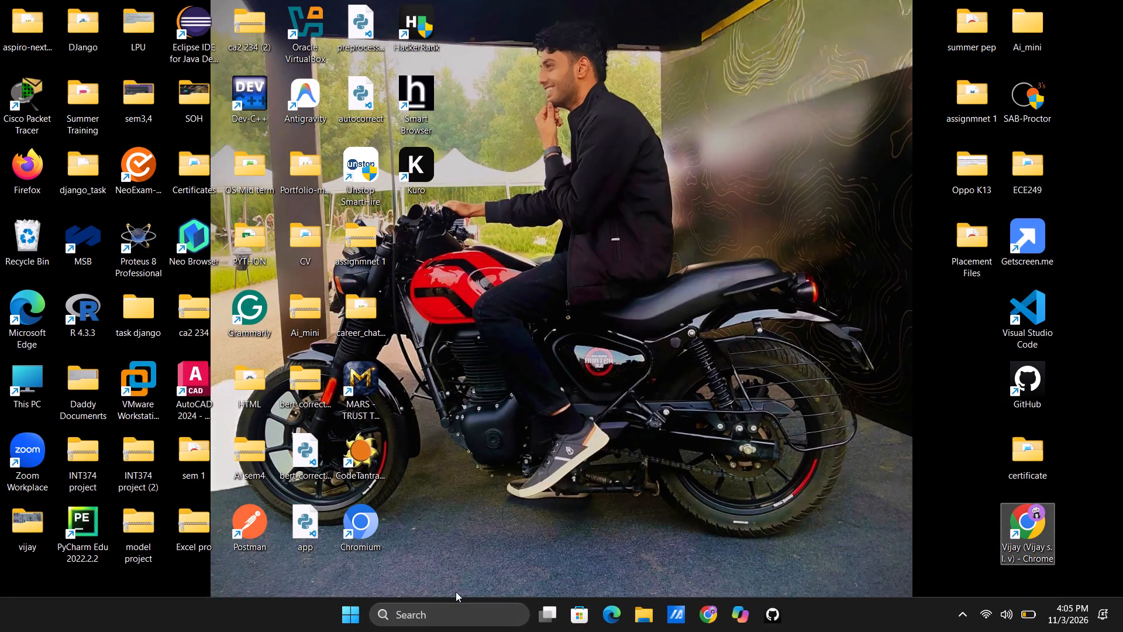
Shut down the computer.
{"action": "left_click", "coordinate": [342, 618]}
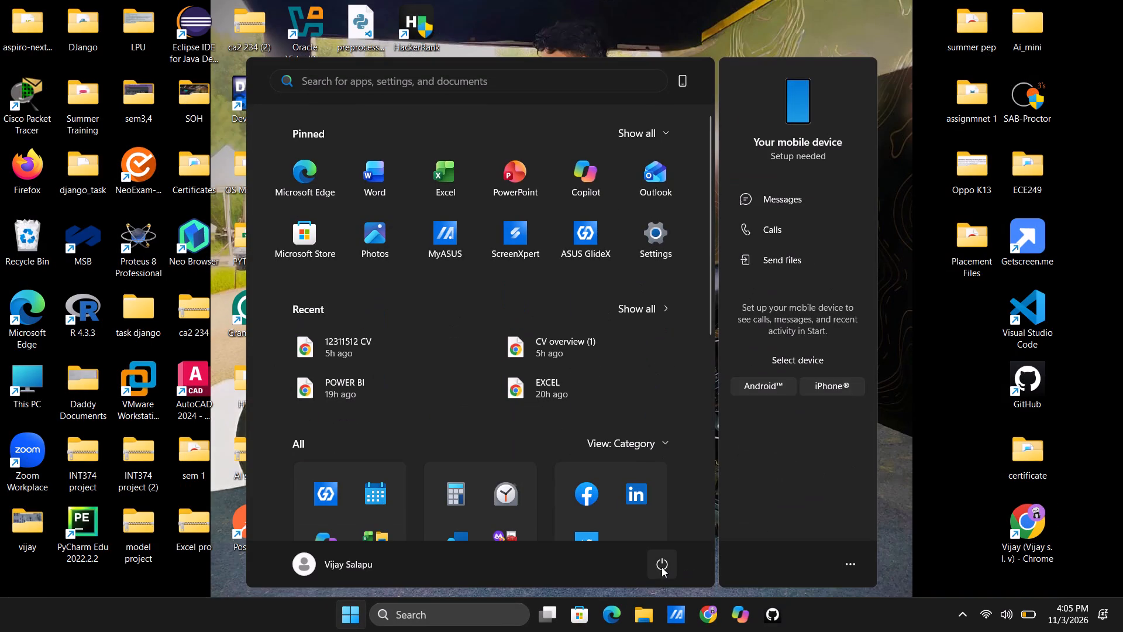
{"action": "left_click", "coordinate": [662, 567]}
{"action": "left_click", "coordinate": [668, 517]}
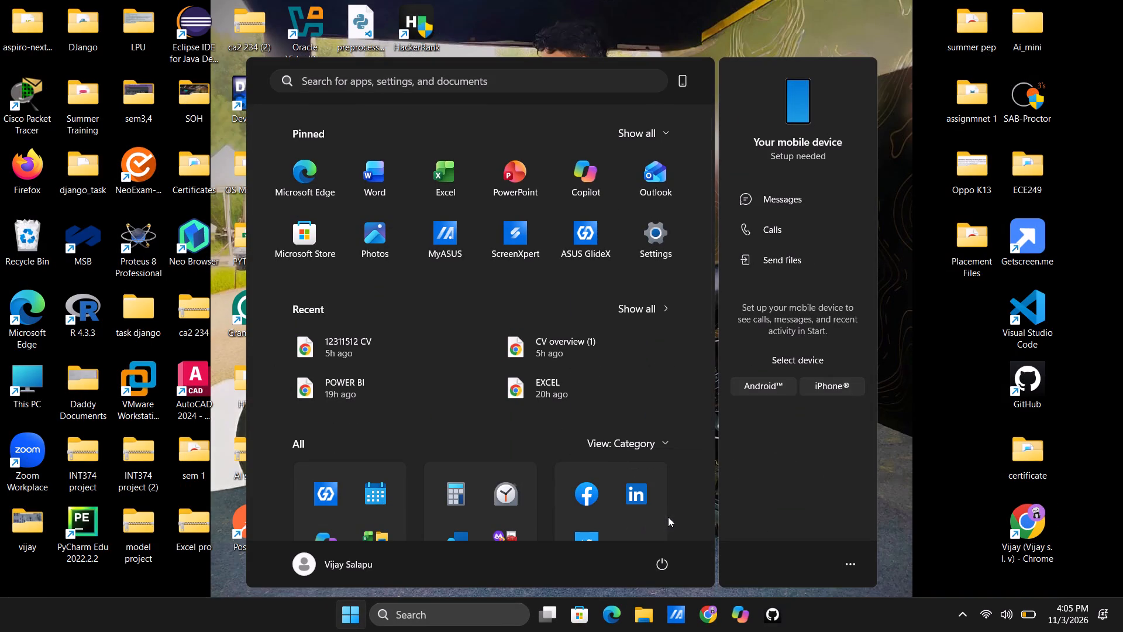